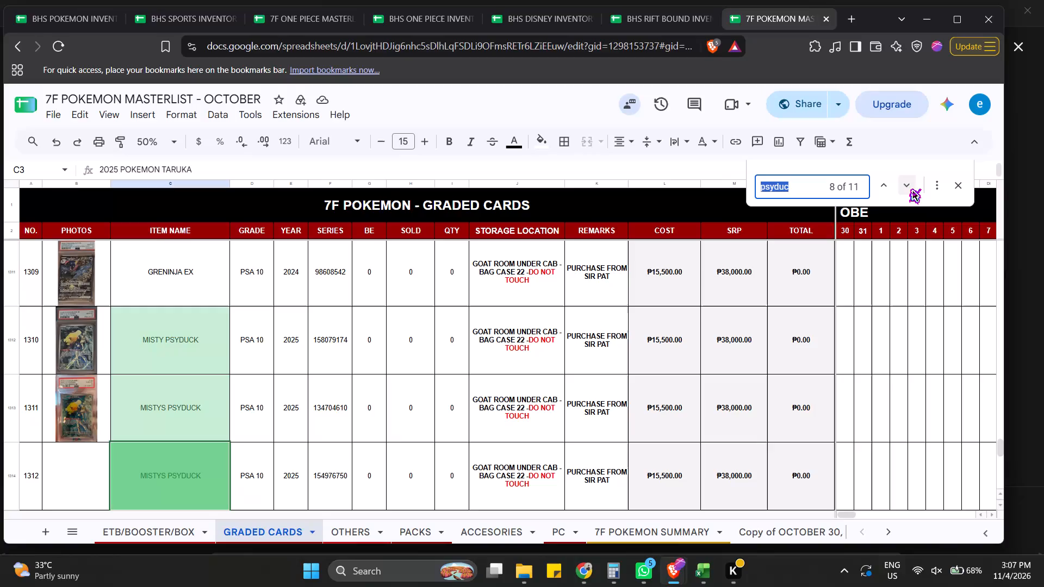
Step through the "psyduc" matches in the graded cards of the 7F Pokemon masterlist, checking each card's photo and series.
left_click(908, 188)
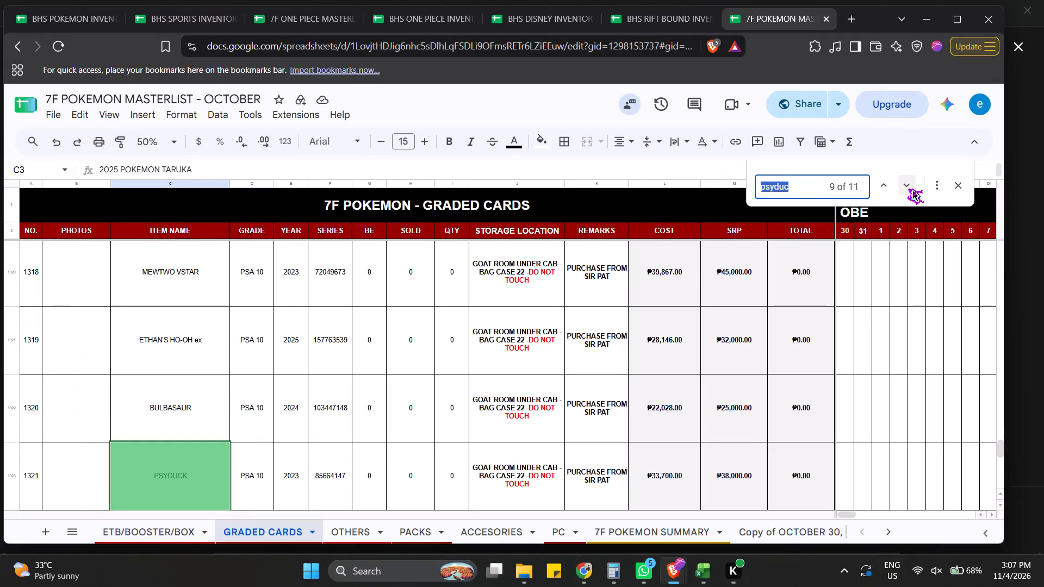
left_click(908, 188)
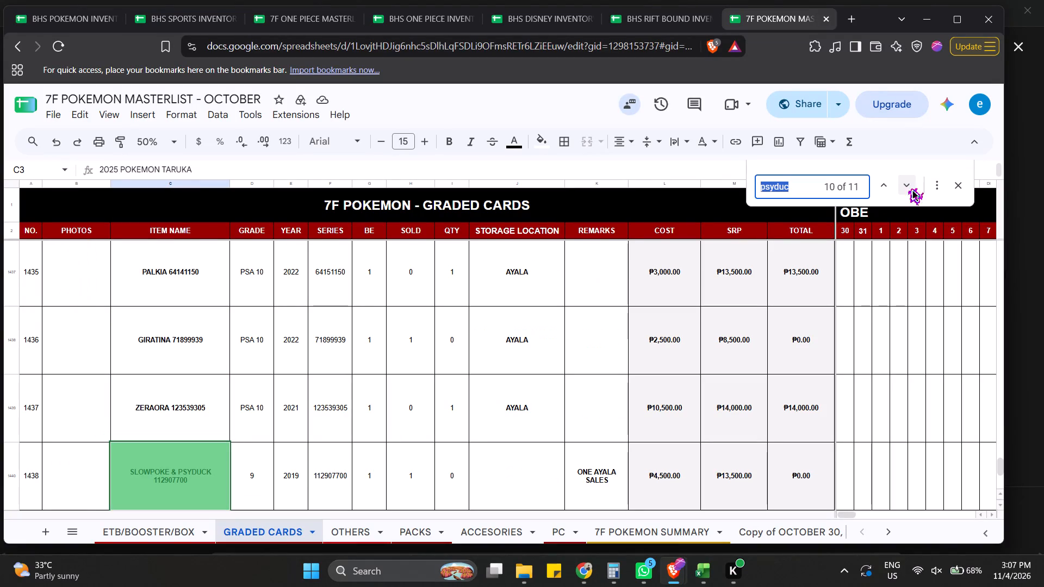
left_click(908, 188)
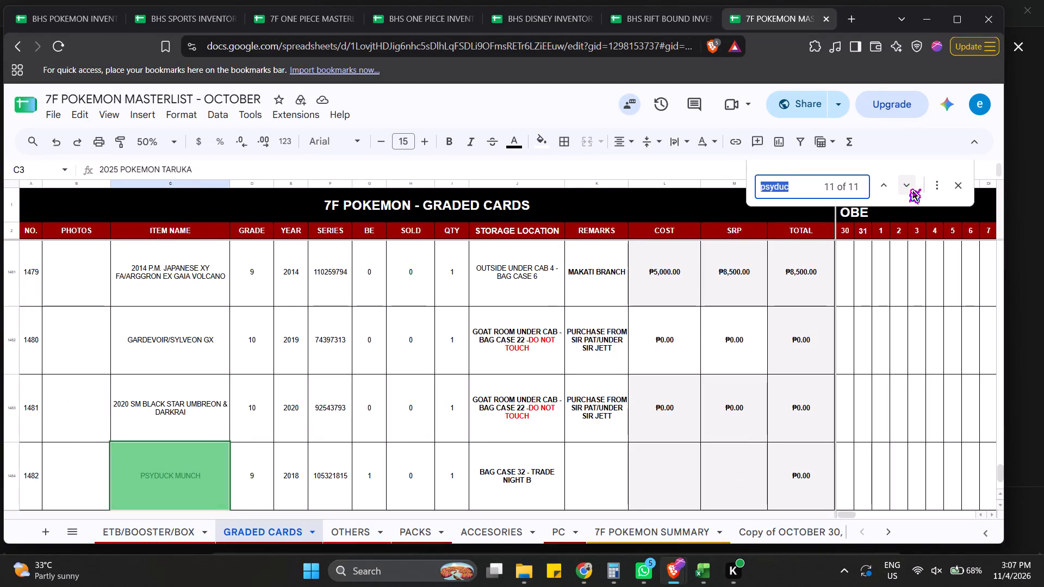
left_click(908, 188)
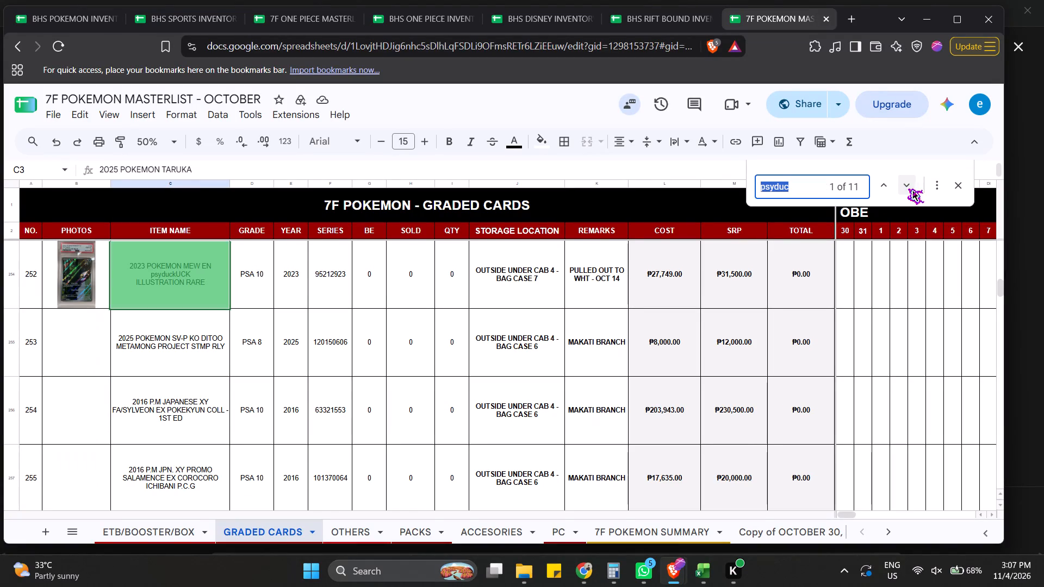
left_click(908, 188)
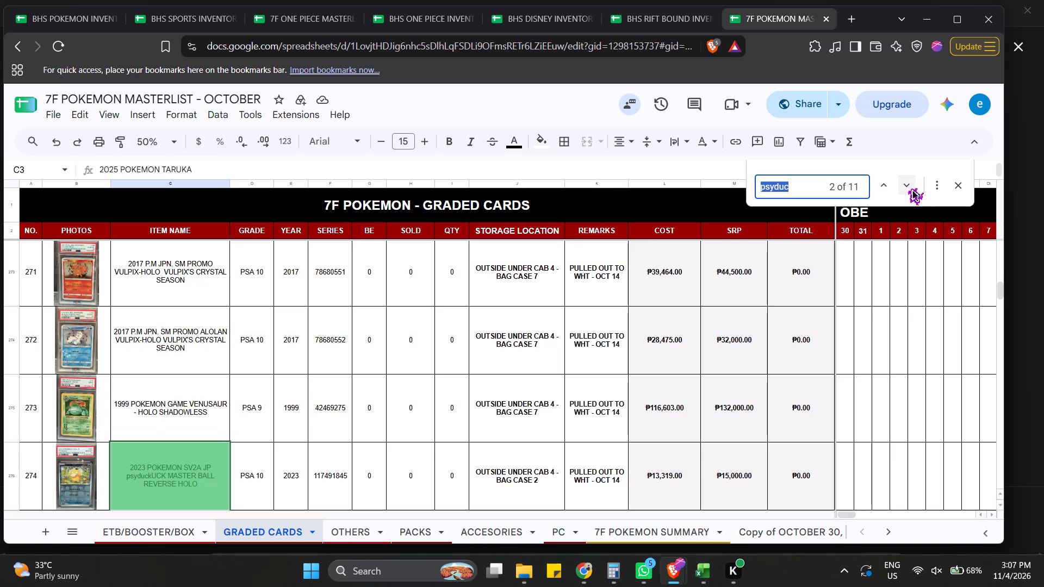
left_click(908, 188)
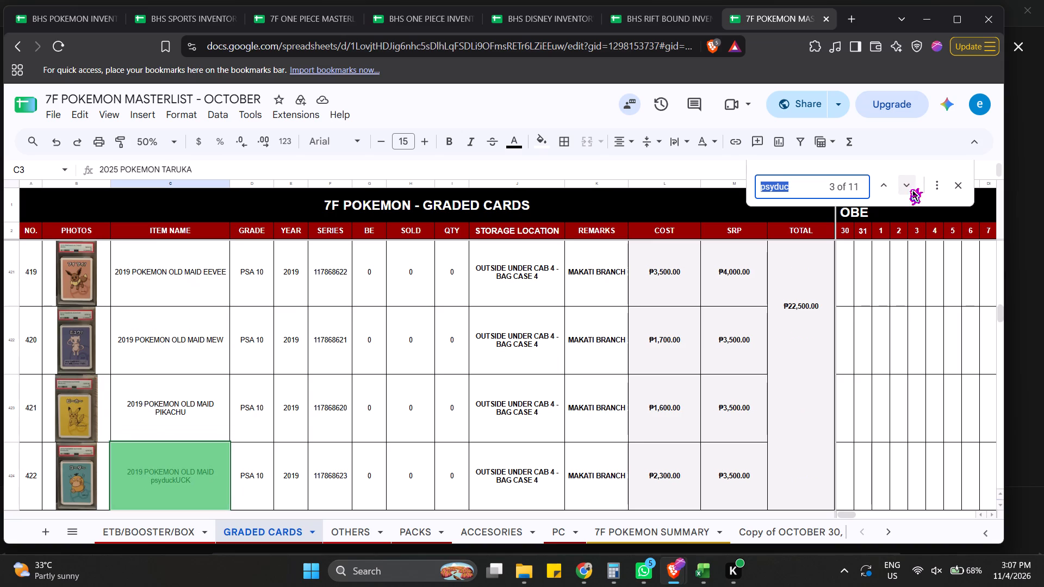
Search the graded cards in the BHS Pokemon inventory masterfile for "psyduc" and check each match.
left_click(69, 23)
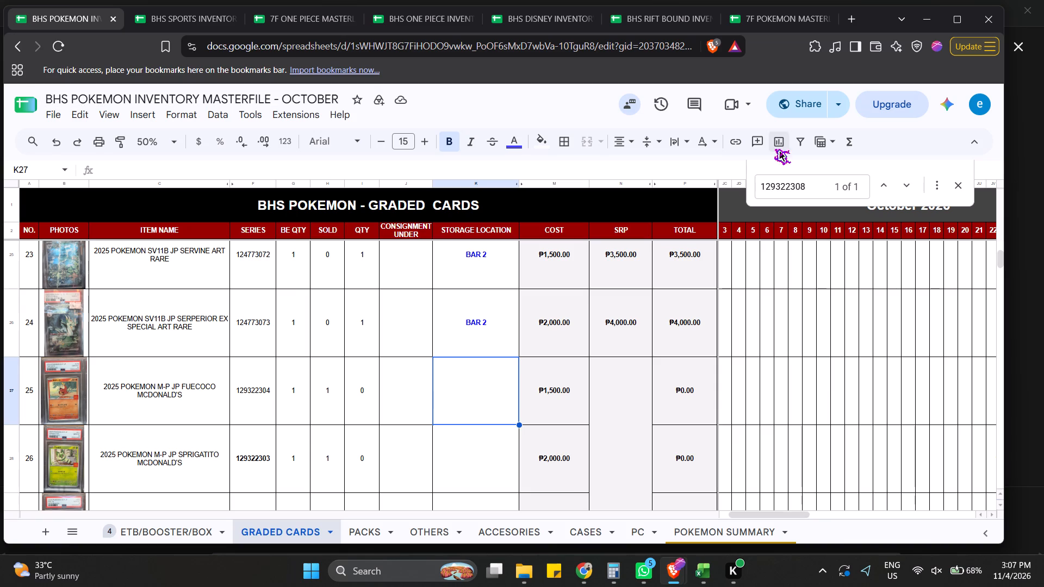
left_click_drag(822, 184, 699, 172)
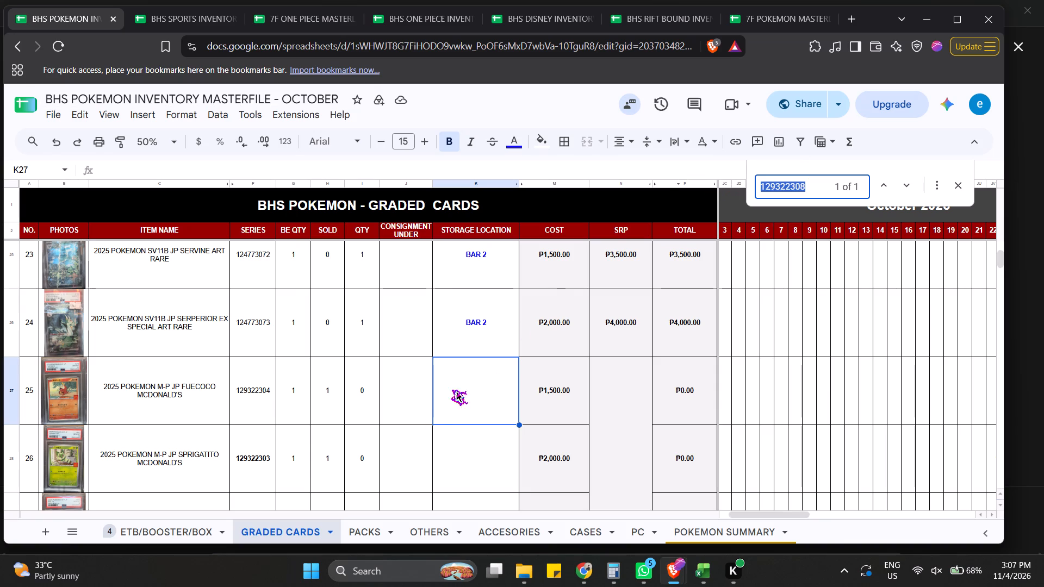
type("psyduc")
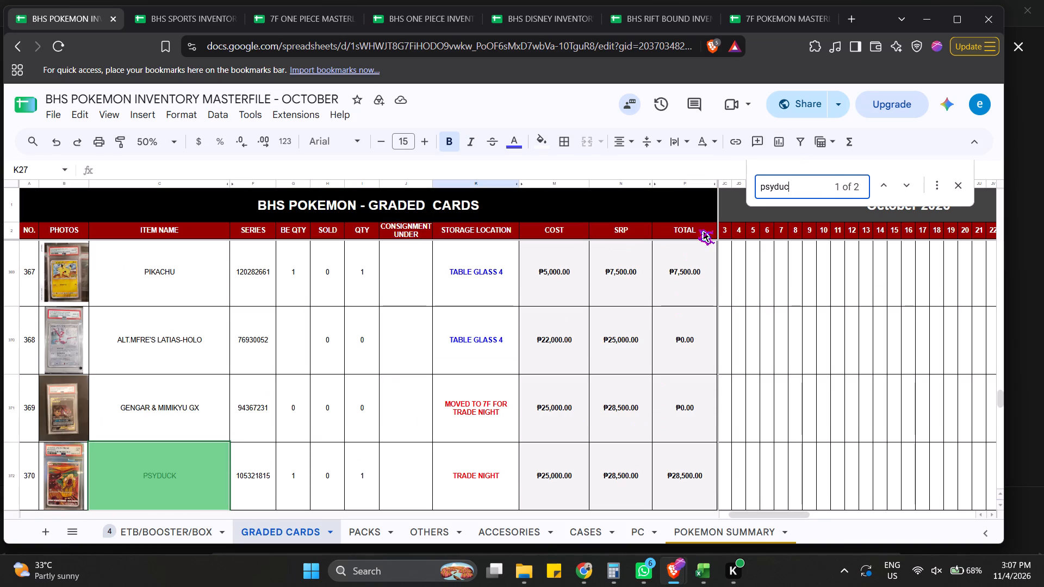
left_click(905, 184)
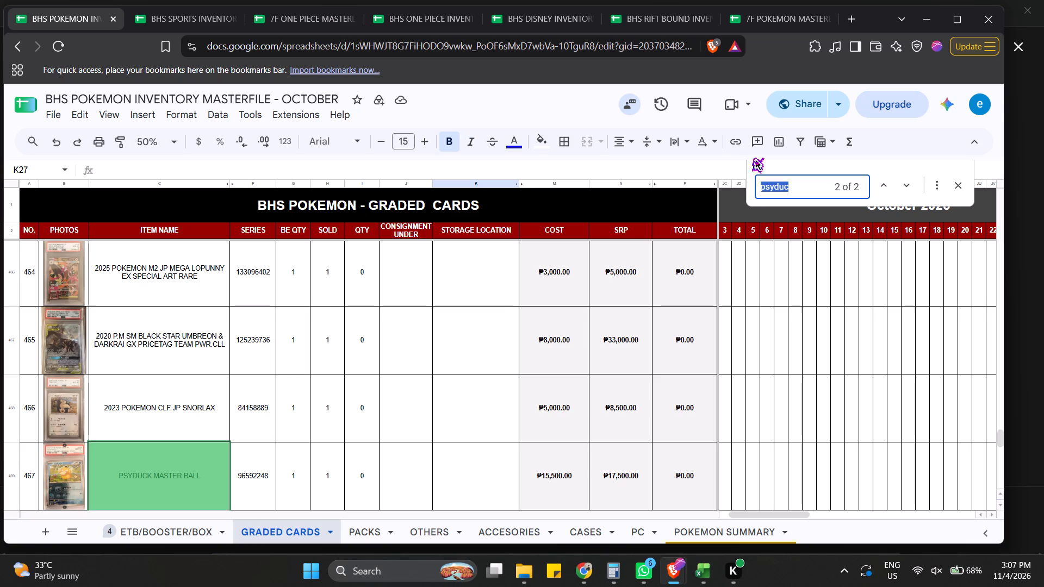
Look through the other open inventory spreadsheets, including BHS Sports, BHS One Piece, BHS Disney and 7F Sports.
left_click(654, 15)
left_click(559, 20)
left_click(419, 22)
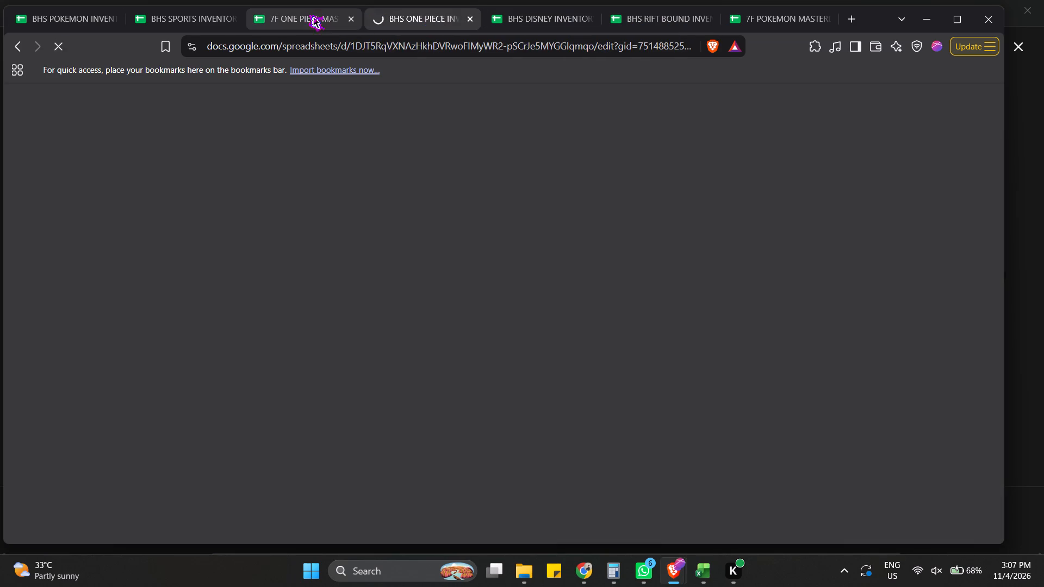
left_click(308, 15)
left_click(170, 15)
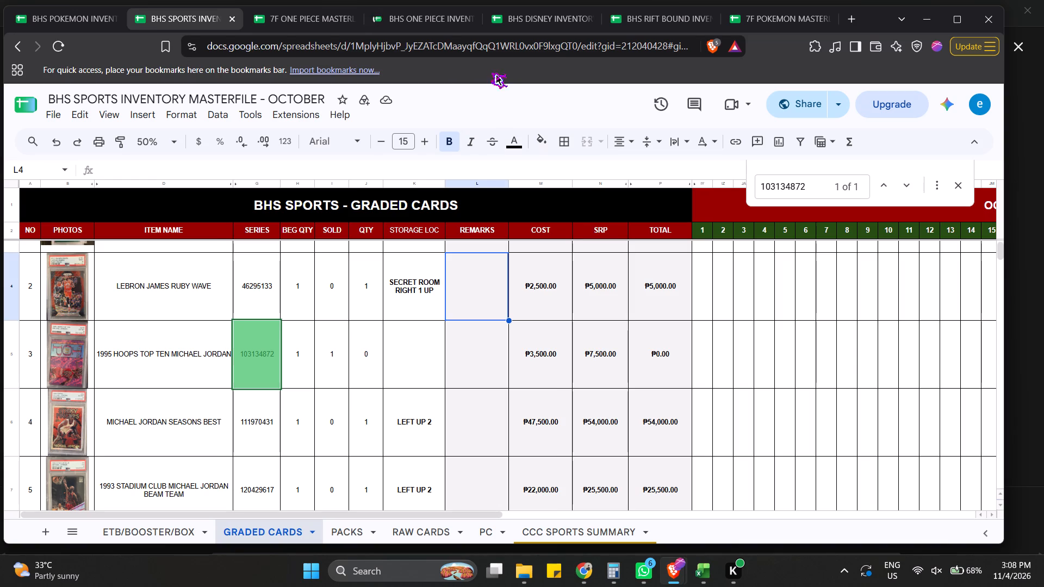
left_click(417, 18)
left_click(284, 18)
left_click(381, 14)
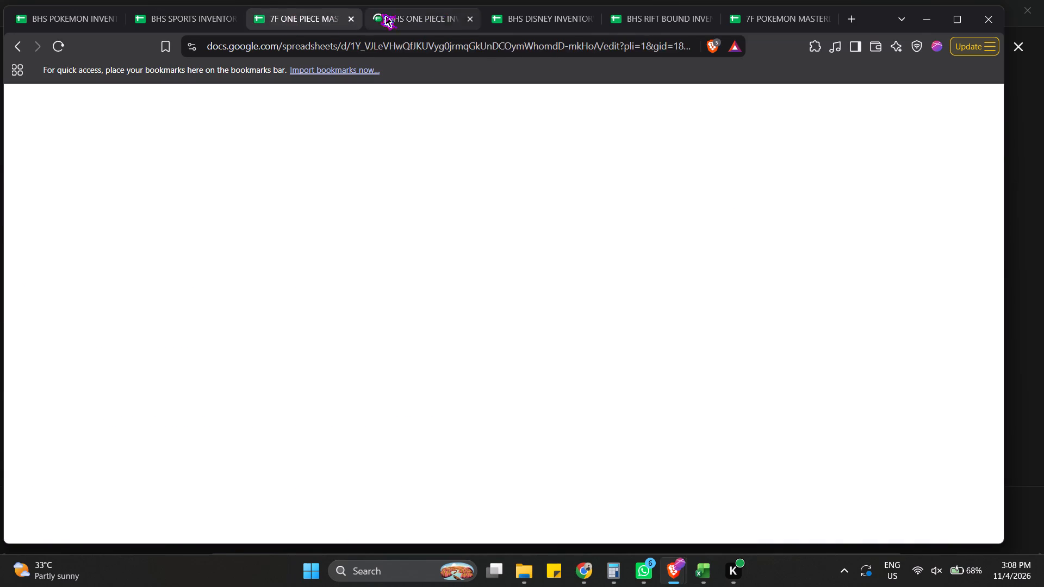
left_click(514, 14)
left_click(425, 18)
left_click(538, 18)
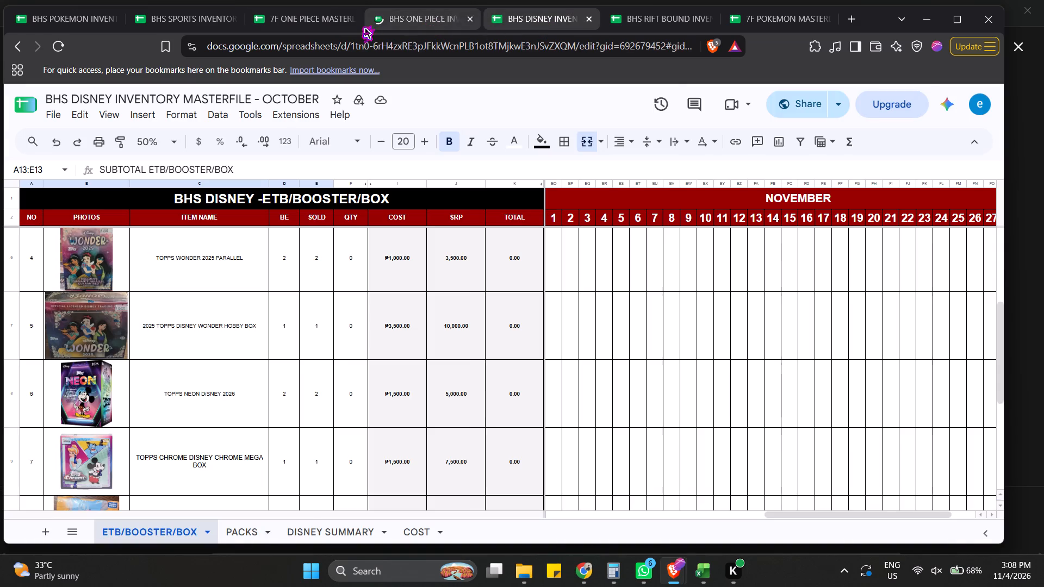
left_click(386, 21)
key("alt+Tab")
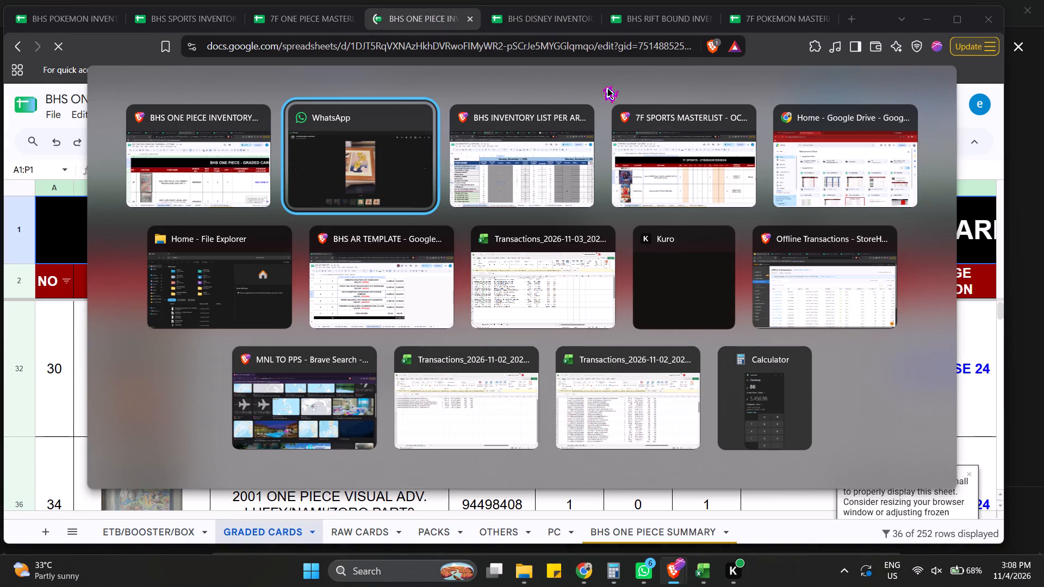
key("alt+Tab")
key("alt+Tab")
key("alt+Tab")
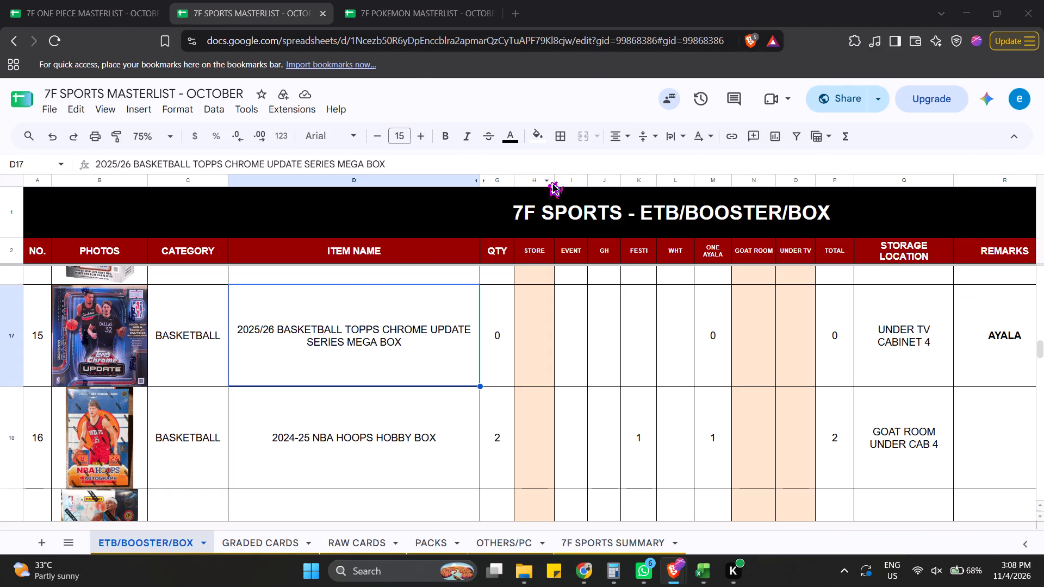
key("alt+Tab")
key("alt+Tab")
key("alt+Tab")
key("alt+Tab")
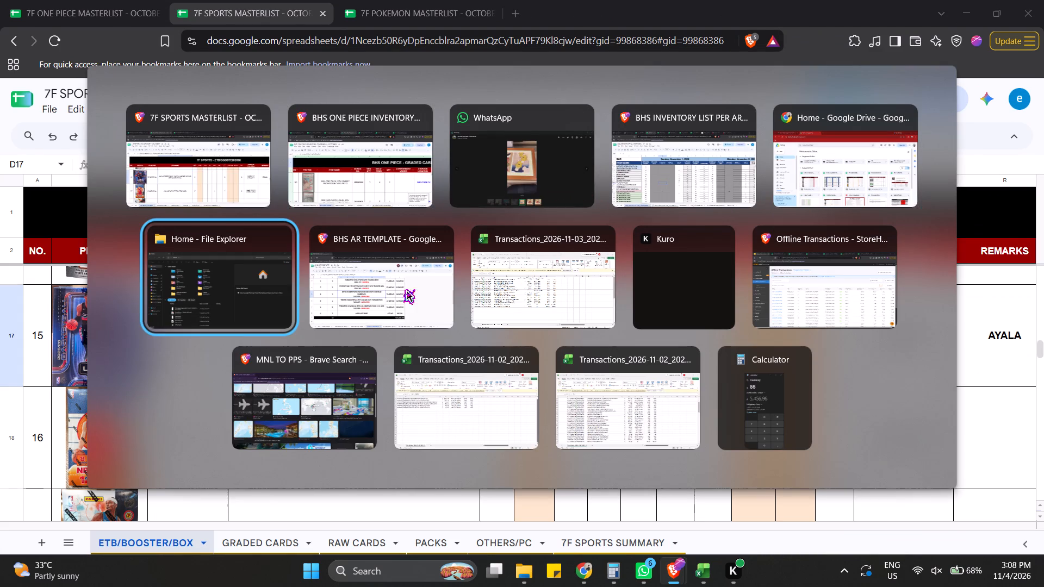
left_click(356, 171, "alt")
Switch to the Google Drive home window in Chrome and close it.
key("alt+Tab")
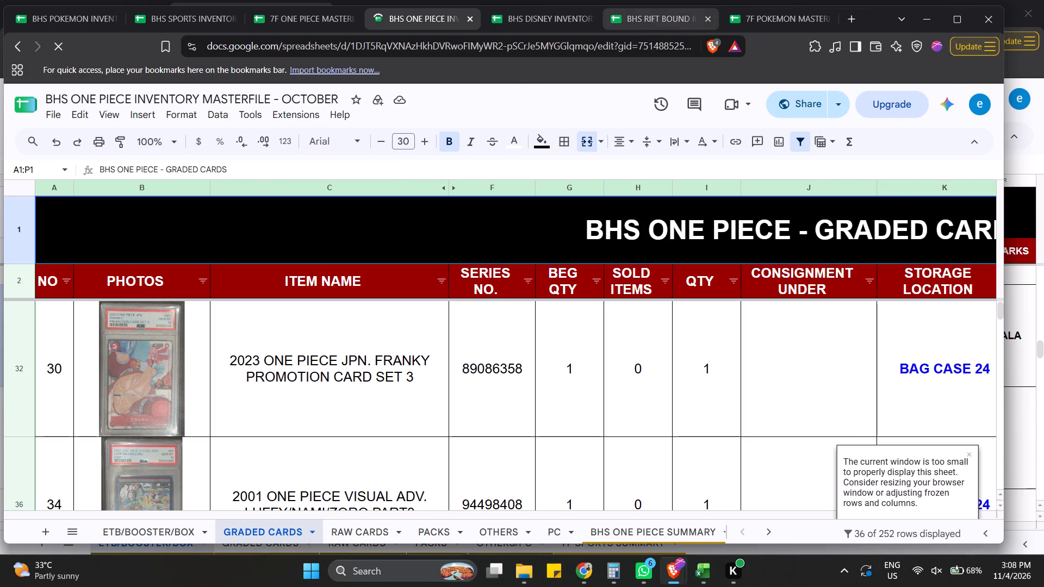
left_click(825, 151, "alt")
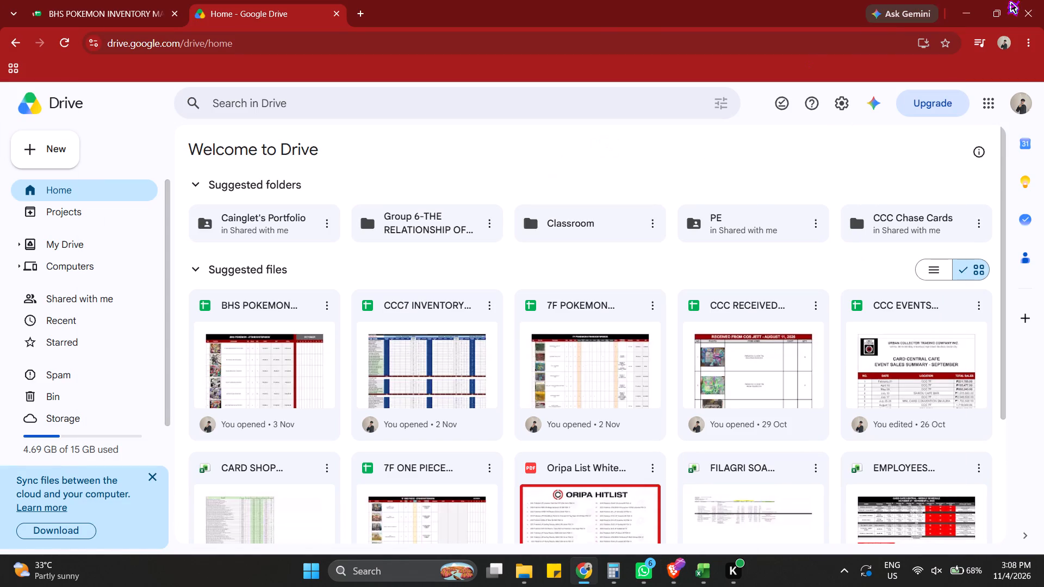
left_click(1041, 0)
Switch to the Cebu Pacific Help Center chat and send the reply "please change it too" about the passenger's name.
key("alt+Tab")
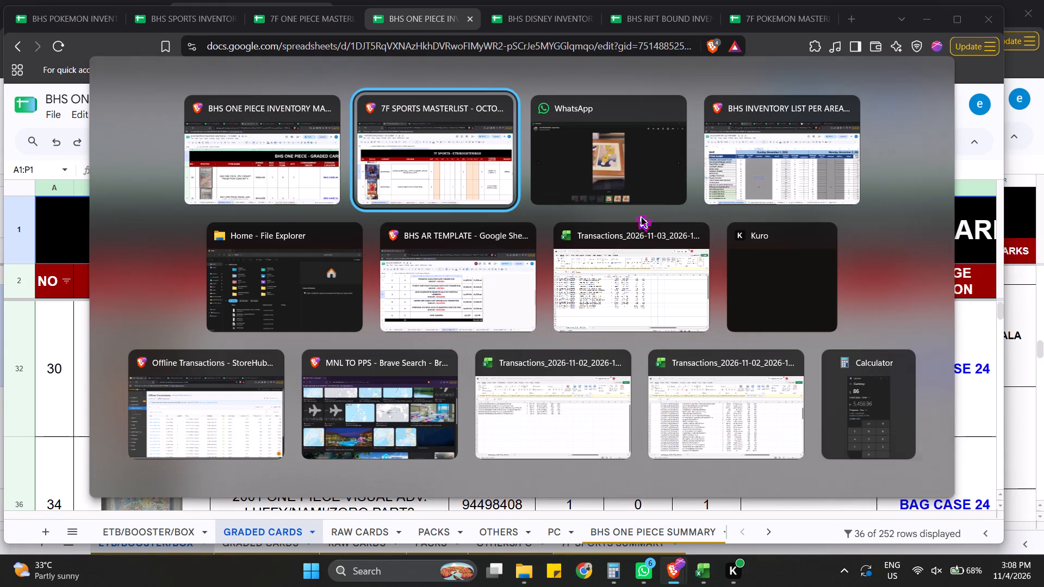
key("alt+Tab")
key("alt+Tab")
key("alt+Tab")
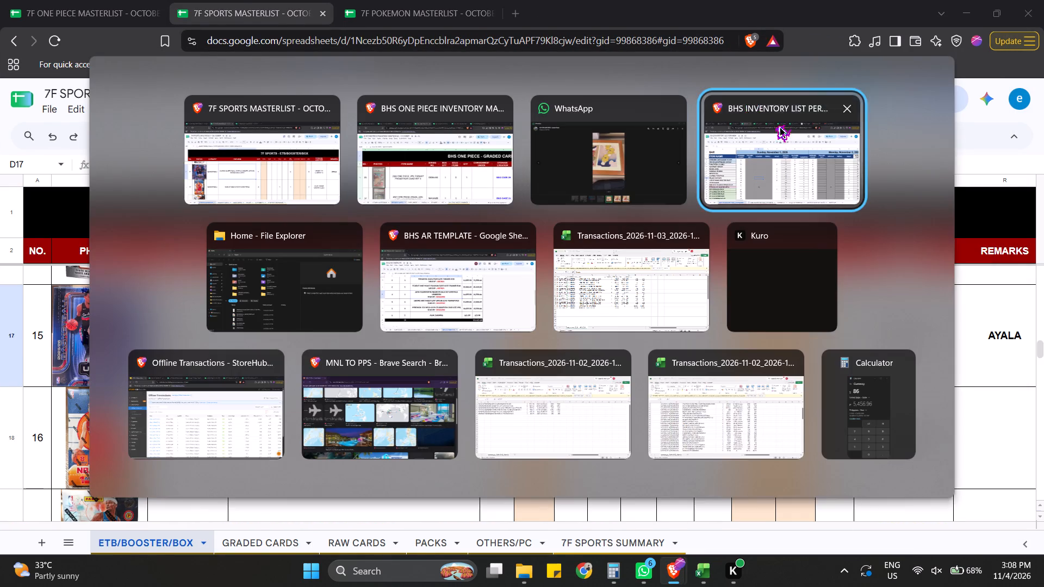
left_click(686, 0)
left_click(872, 491)
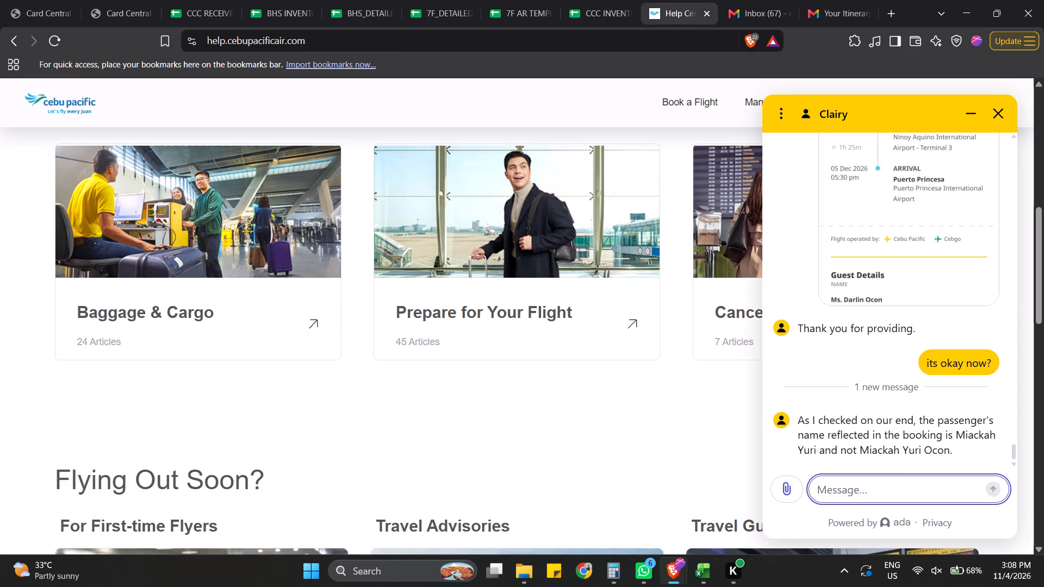
type("mi")
key("BackSpace")
key("BackSpace")
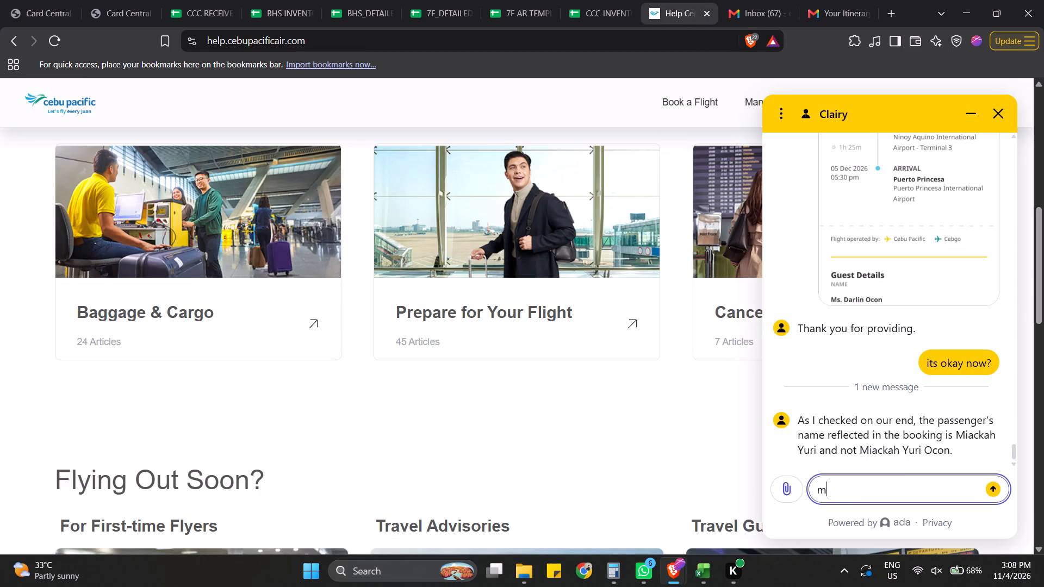
key("BackSpace")
key("c")
key("BackSpace")
key("BackSpace")
type("please change it too")
key("Return")
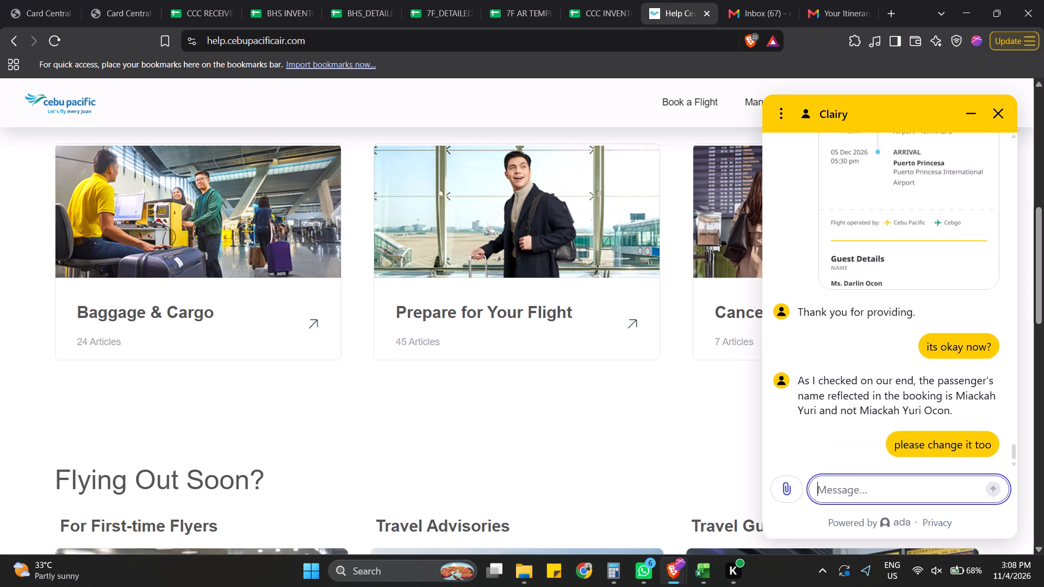
left_click(872, 497)
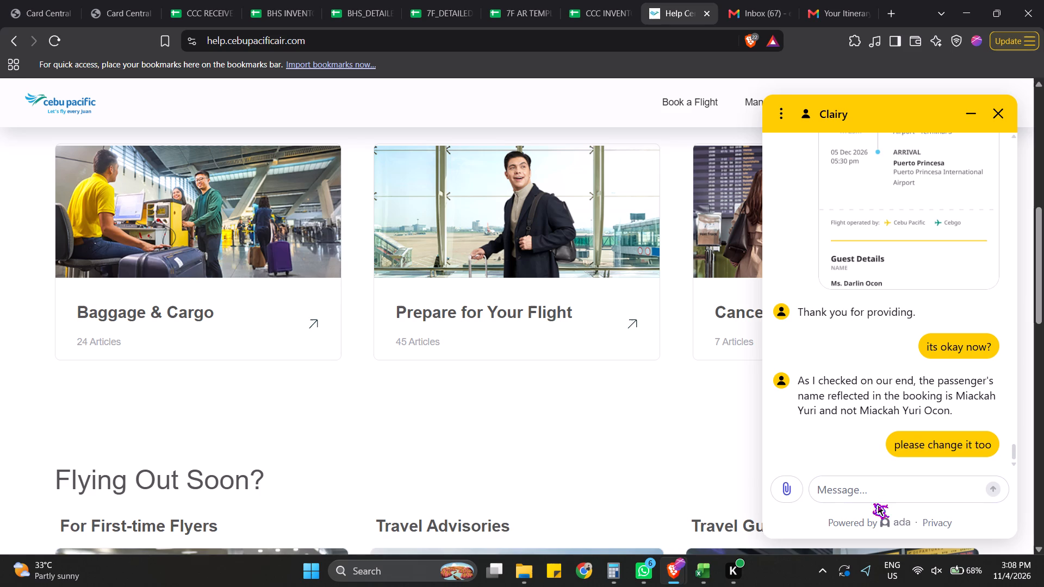
Look through the open 7F daily sales, BHS AR template, BHS One Piece inventory and 7F Sports masterlist spreadsheets.
left_click(422, 0)
key("alt+Tab")
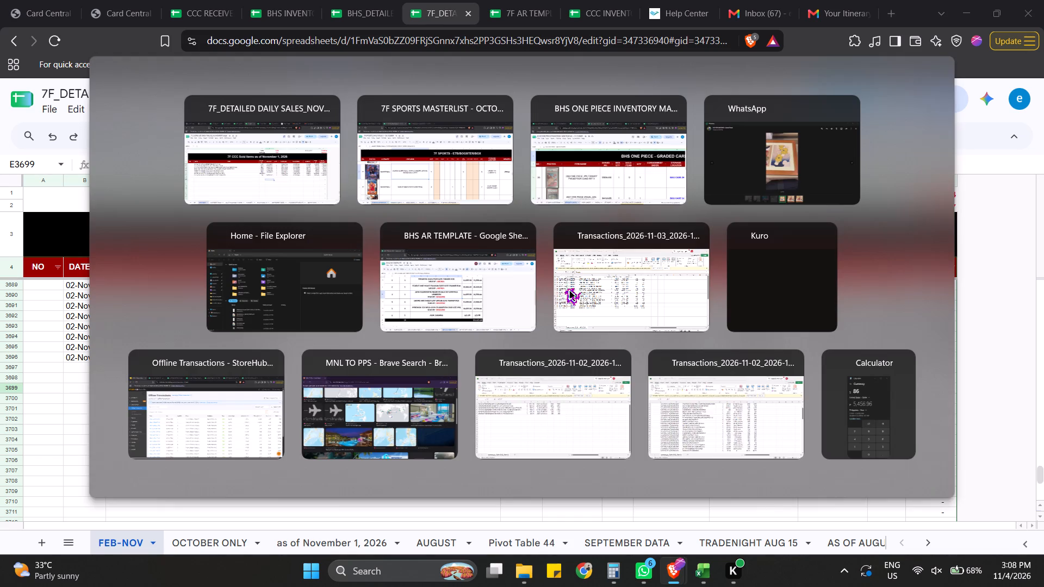
key("alt+Tab")
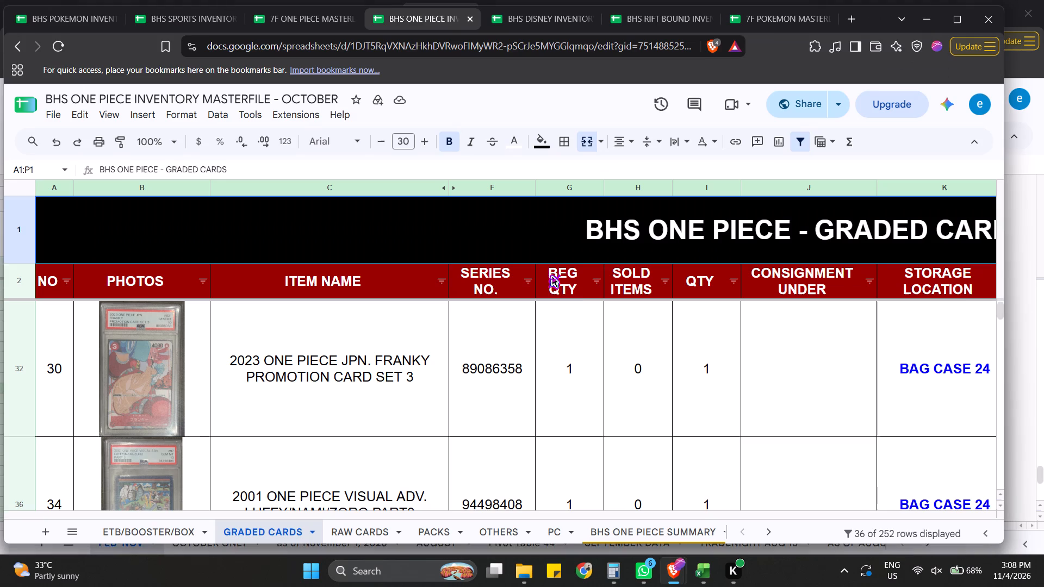
key("alt+Tab")
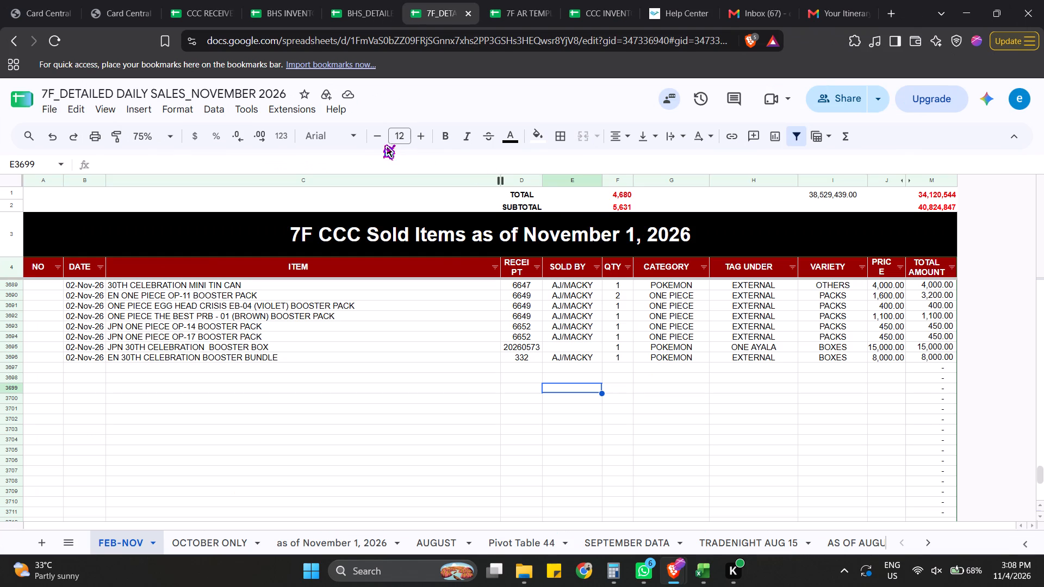
key("alt+Tab")
key("alt+Tab")
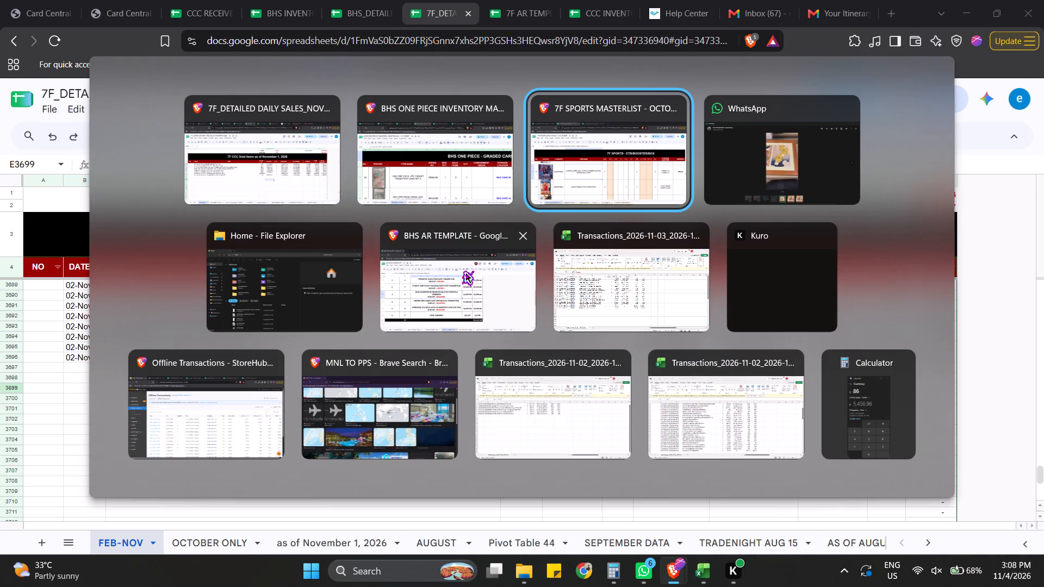
left_click(460, 273, "alt")
key("alt+Tab")
key("alt+Tab")
key("alt+Tab")
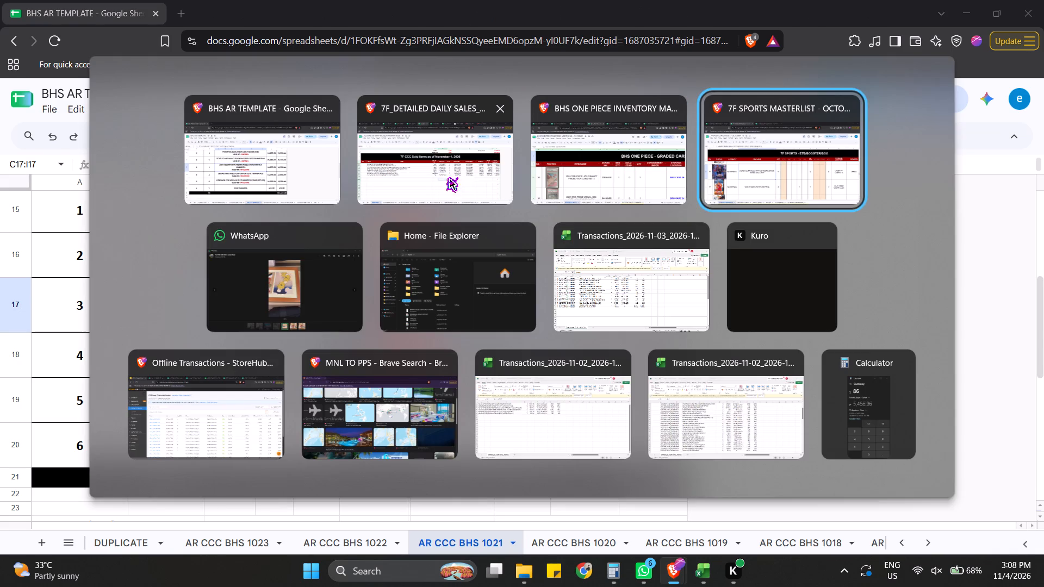
key("alt+Tab")
left_click(565, 149, "alt")
key("alt+Tab")
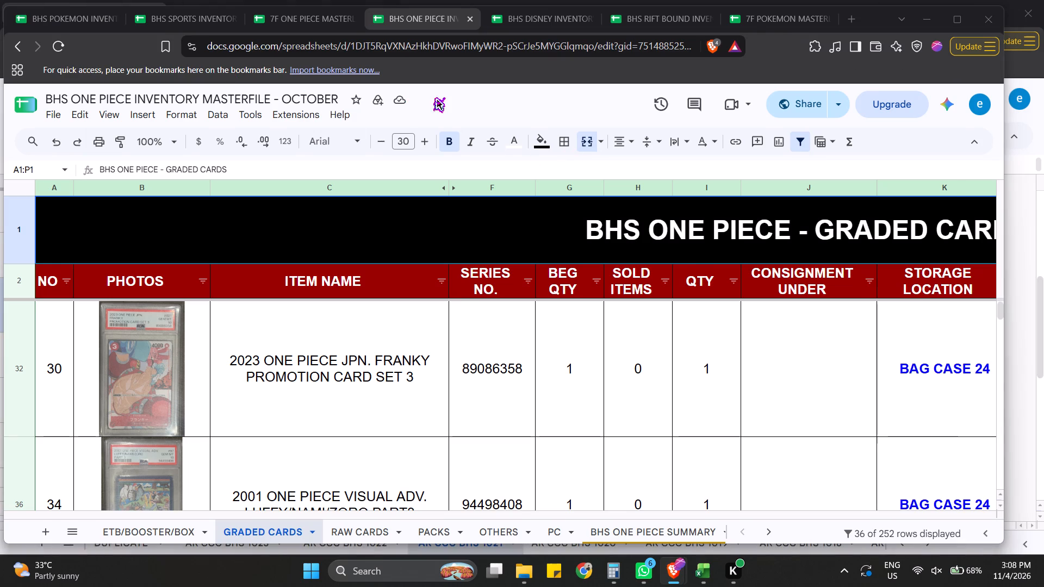
key("alt+Tab")
key("alt+Tab")
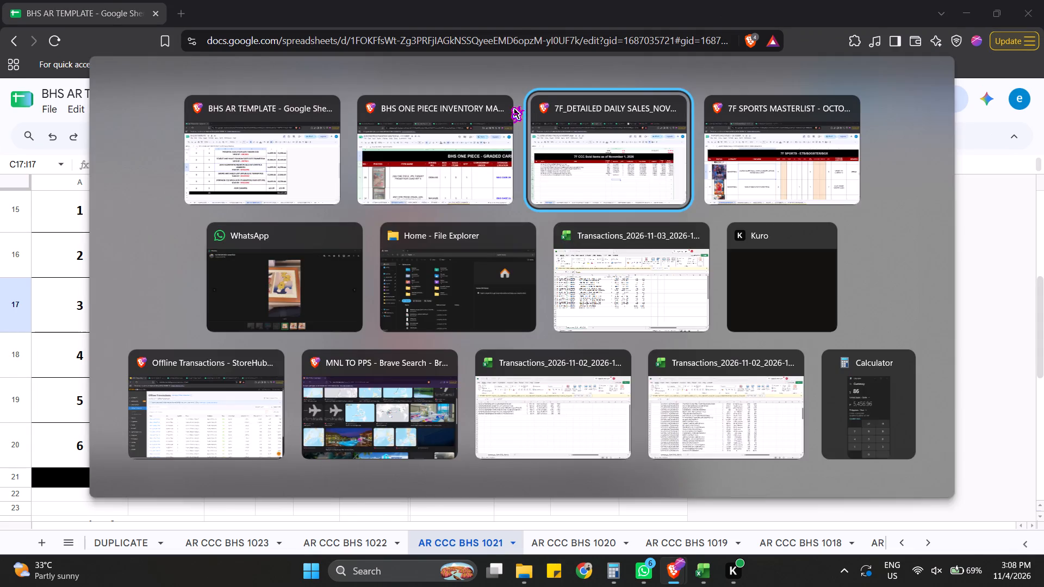
key("alt+Tab")
key("alt+Tab")
key("alt+Tab")
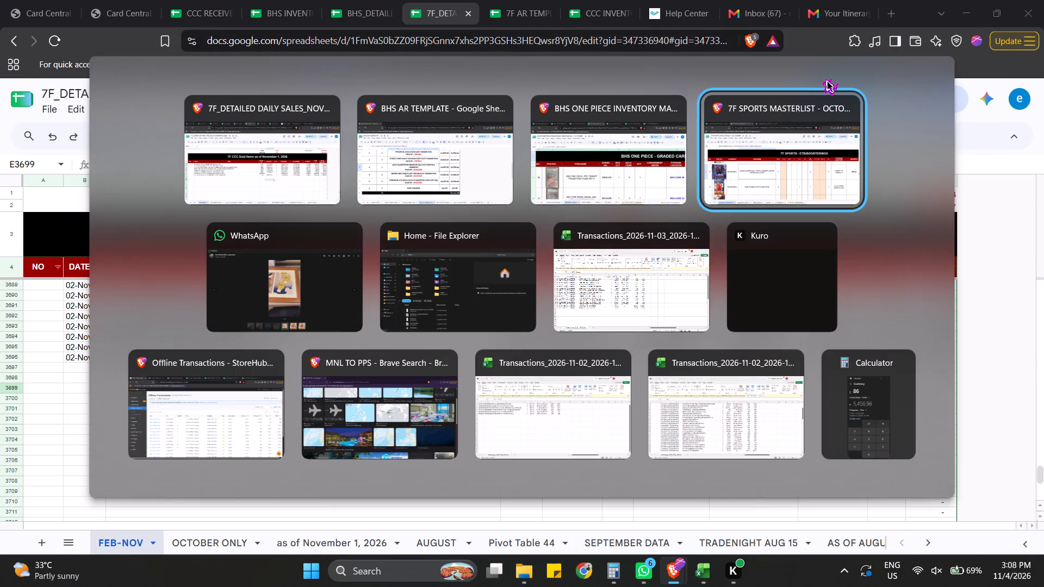
key("alt+Tab")
key("alt+Tab")
key("alt+Tab")
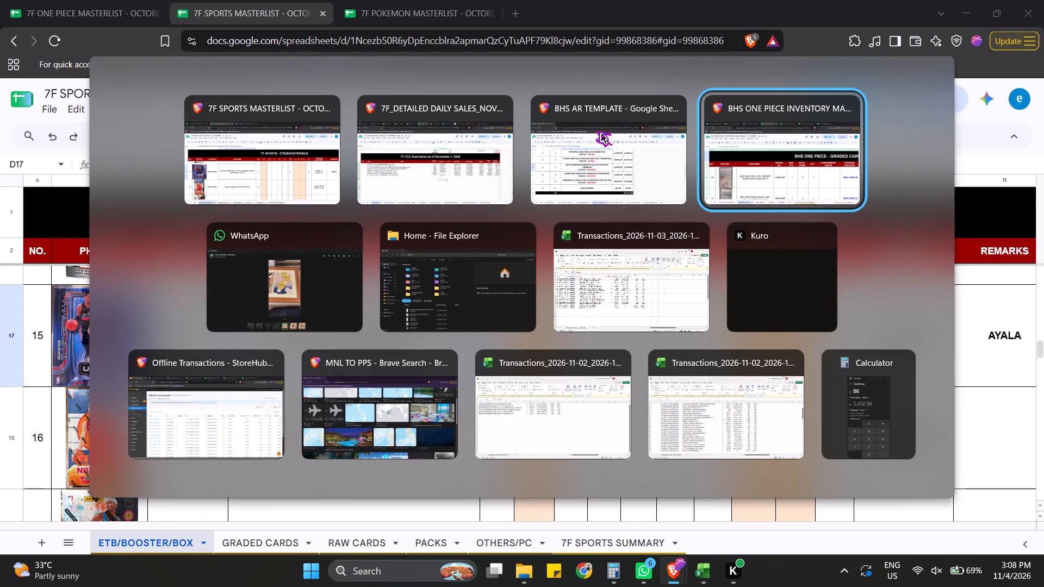
Switch to the StoreHub Offline Transactions page and filter it to only the Urban Collectors Trading Company Inc. (WGC) store.
key("alt+Tab")
key("alt+Tab")
key("alt+Tab")
key("alt+Tab")
key("alt+Tab")
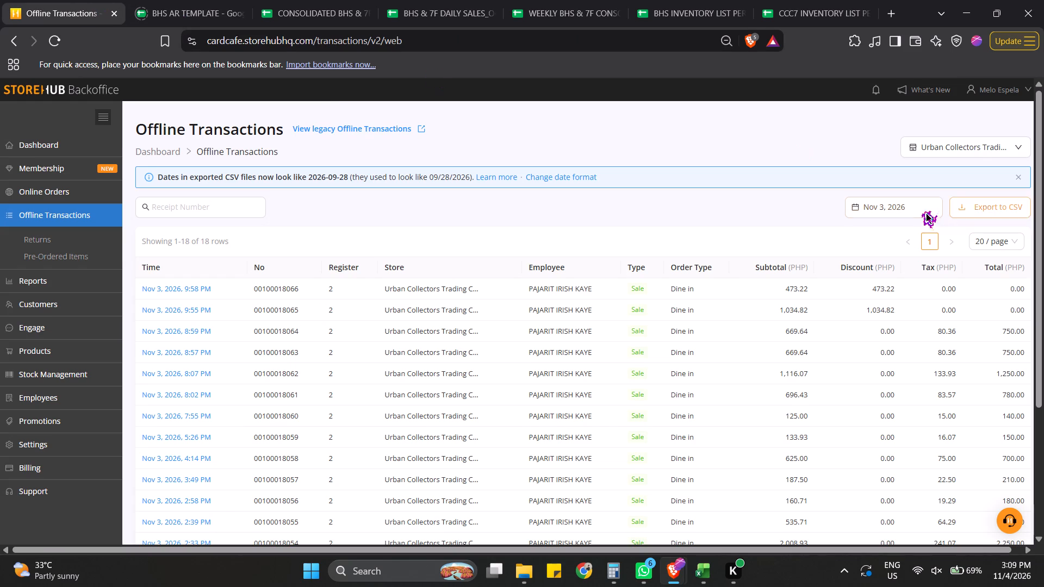
left_click(971, 149)
left_click(844, 253)
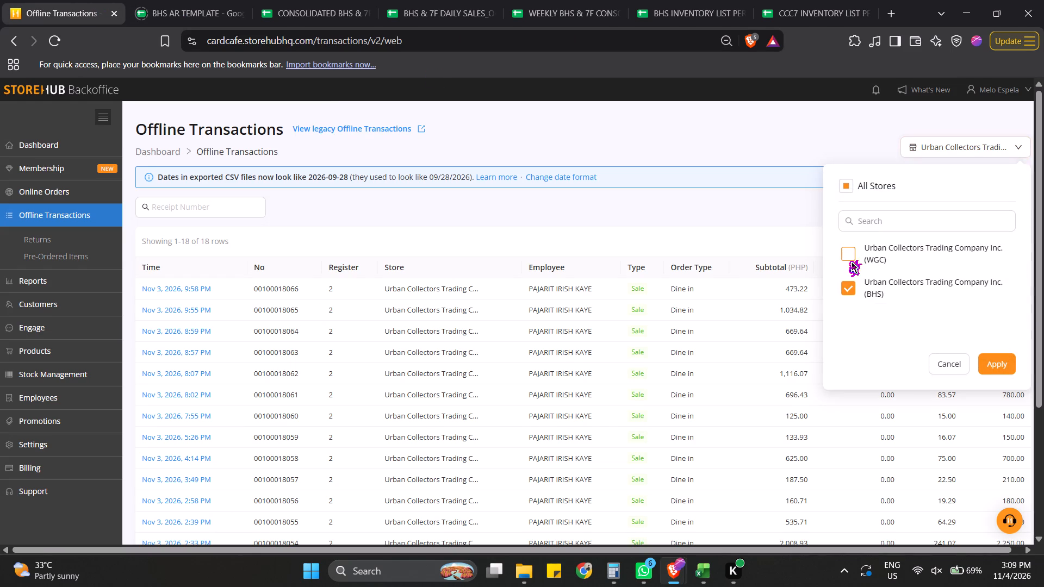
left_click(849, 289)
left_click(994, 365)
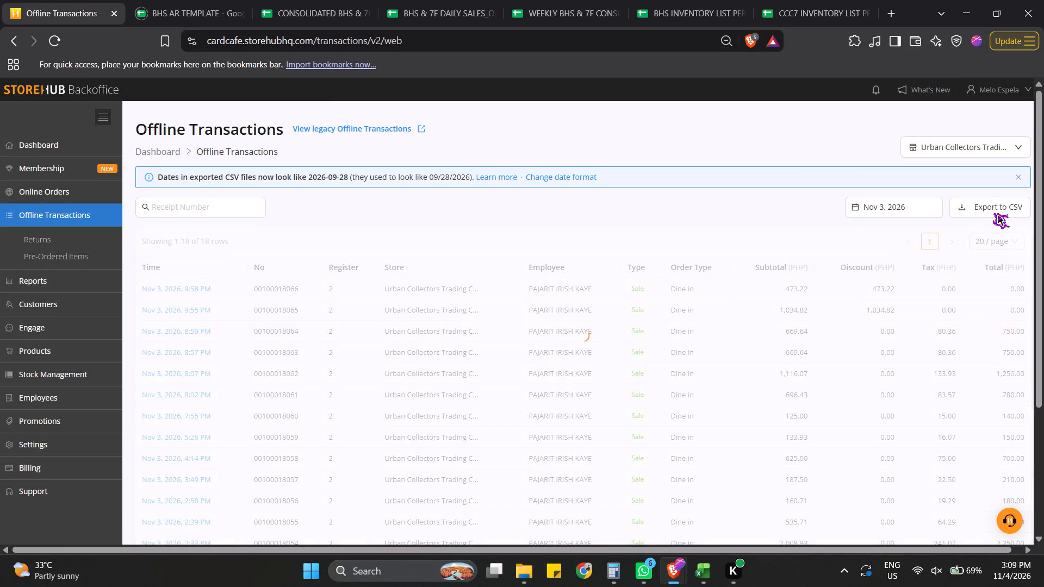
Export the Nov 3, 2026 WGC transactions to CSV with items included, saving the file in the Shared folder under the suggested name.
left_click(989, 211)
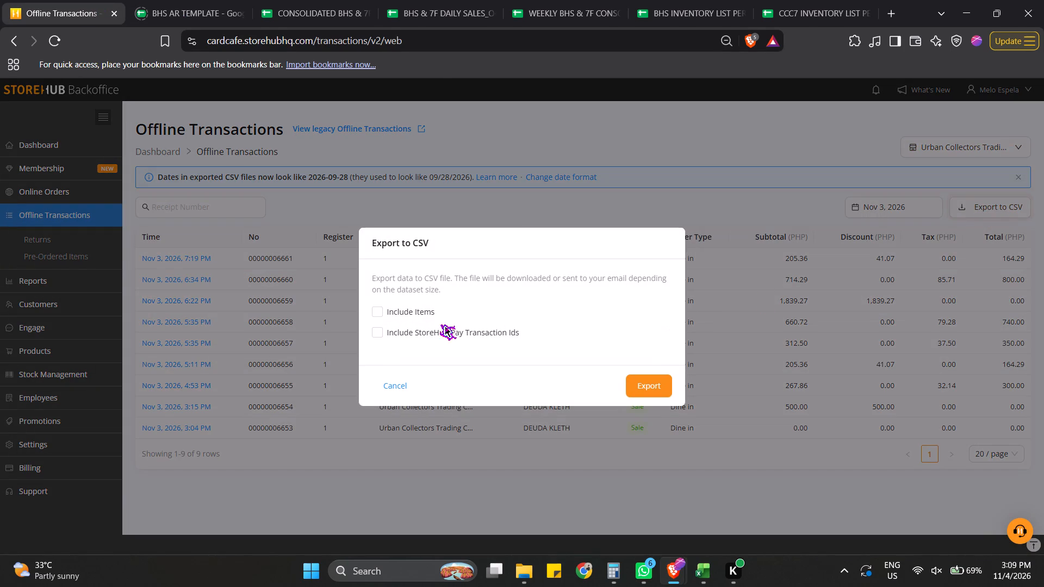
left_click(420, 314)
left_click(650, 375)
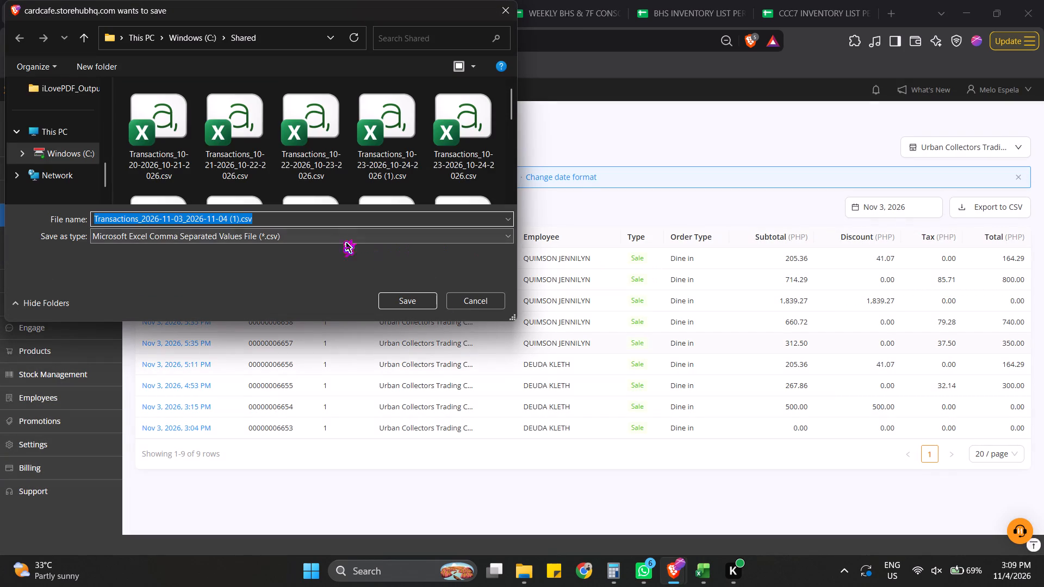
left_click(405, 297)
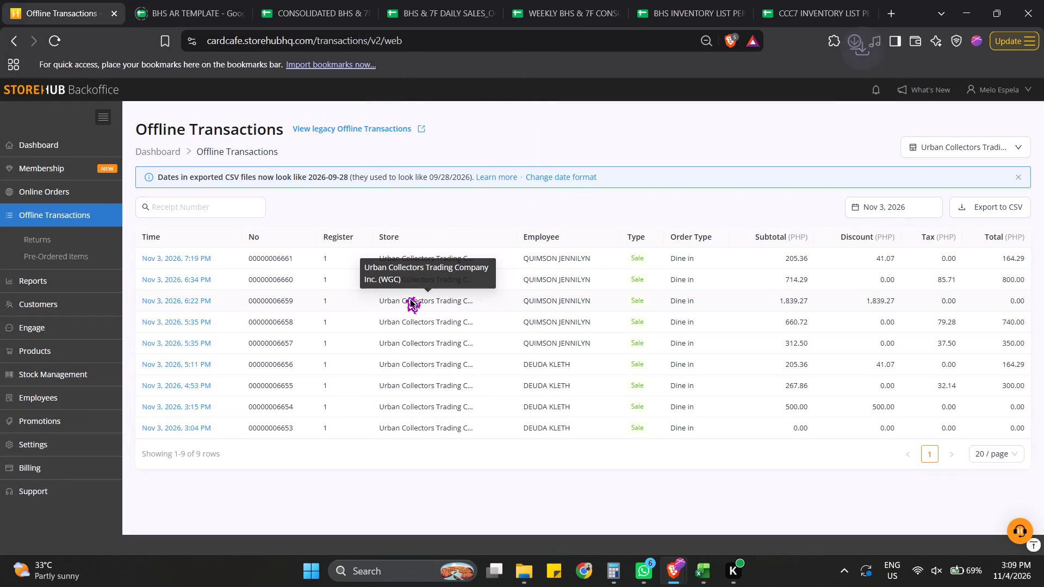
Open the exported transactions file in Excel without converting its data, and fit the Time column to its contents.
left_click(736, 65)
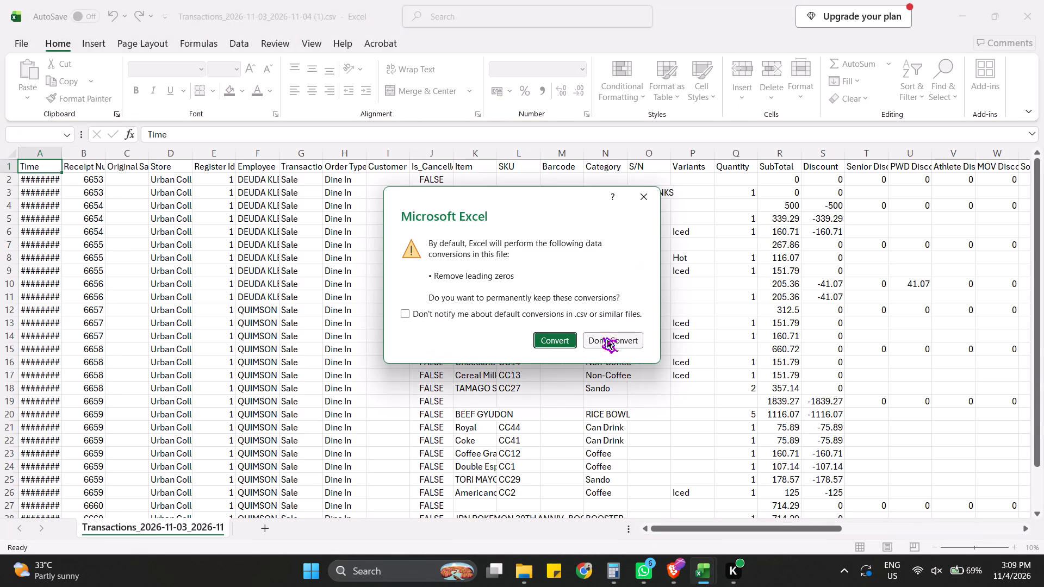
left_click(619, 336)
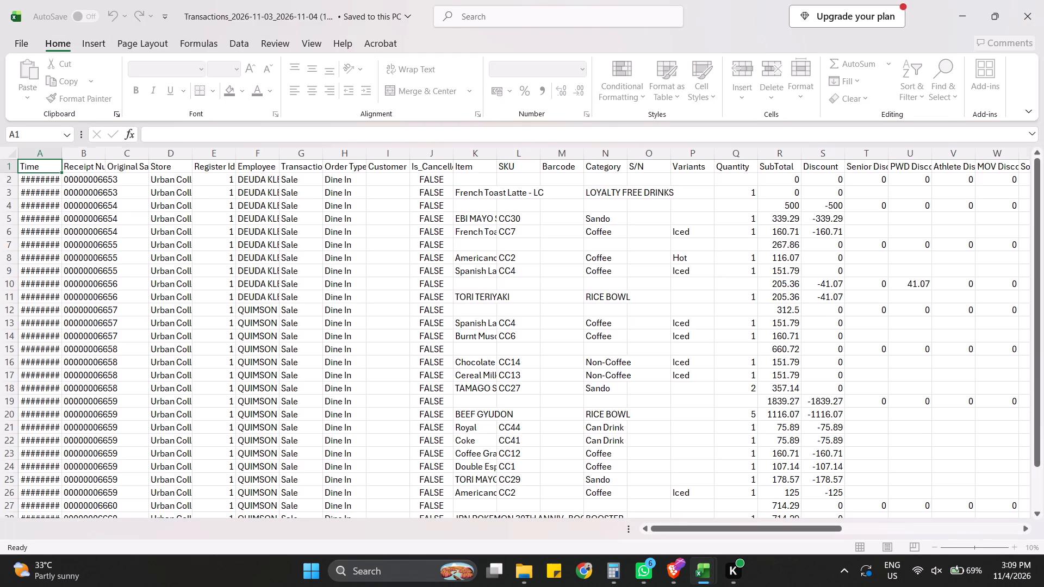
scroll(355, 272, "up", 3)
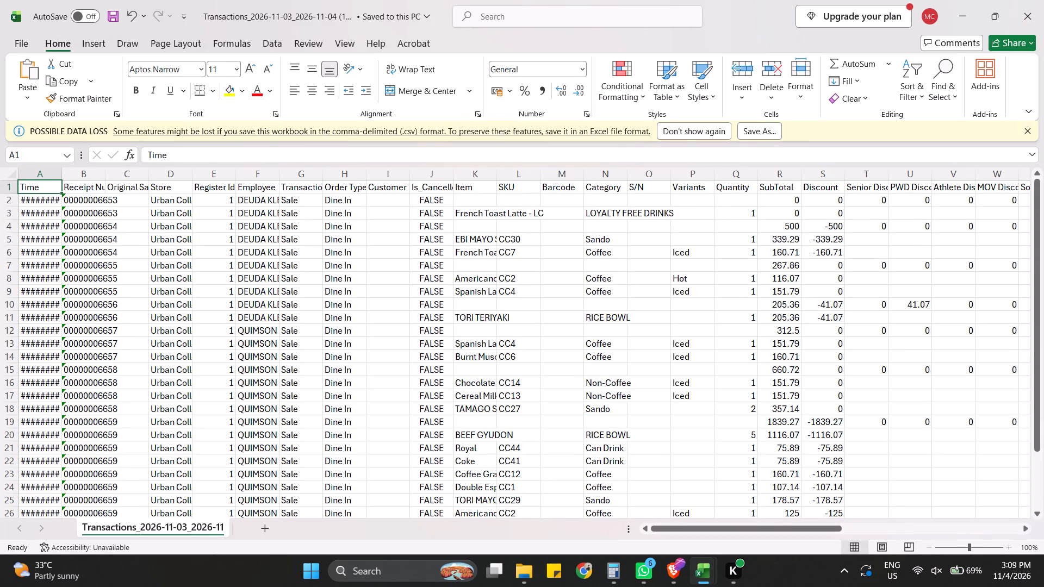
double_click(60, 176)
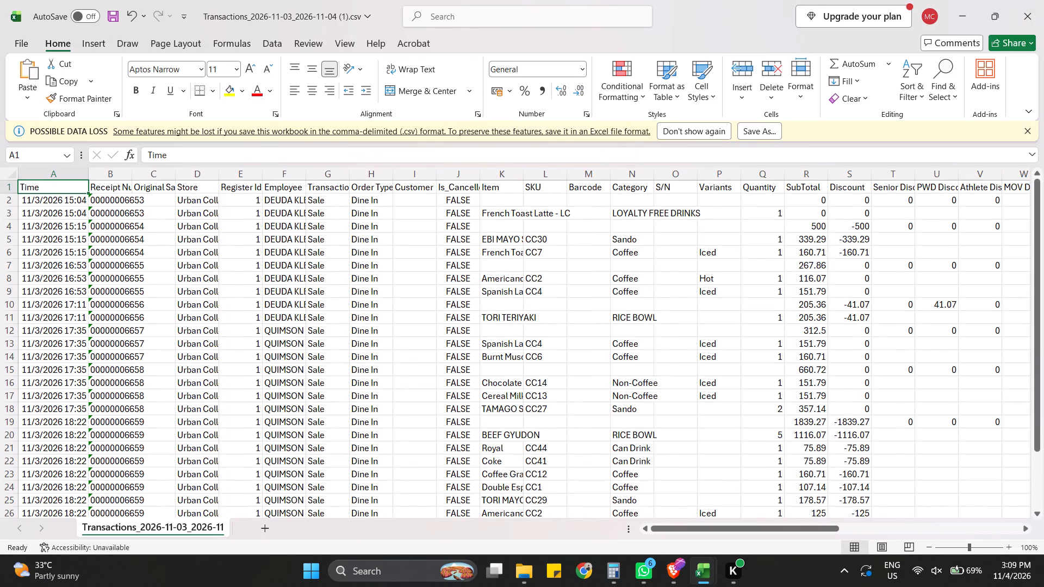
scroll(142, 308, "down", 11)
scroll(93, 384, "up", 11)
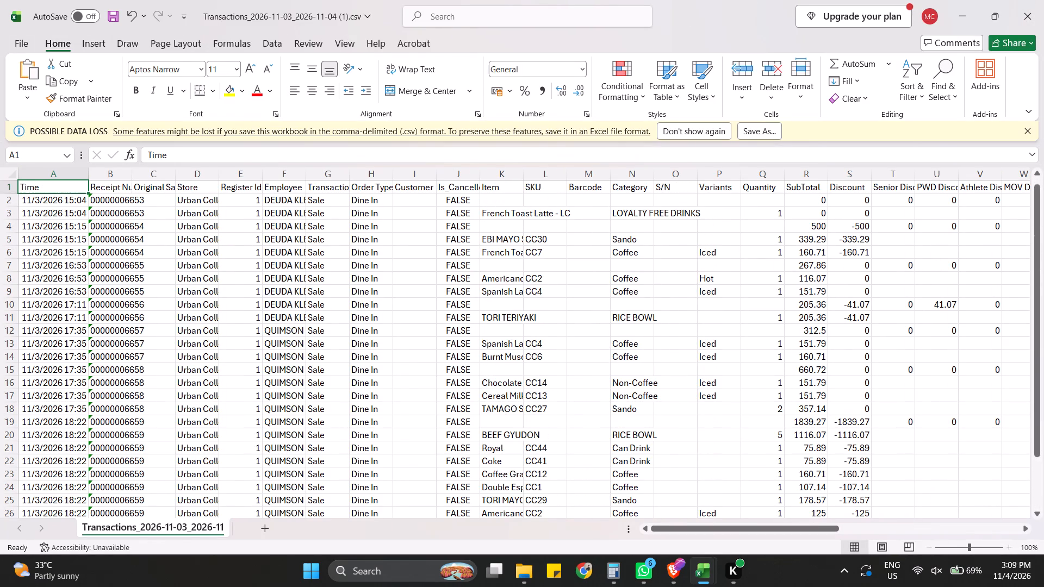
scroll(93, 338, "up", 11)
Add filters to the header row of the transactions sheet.
left_click(2, 188)
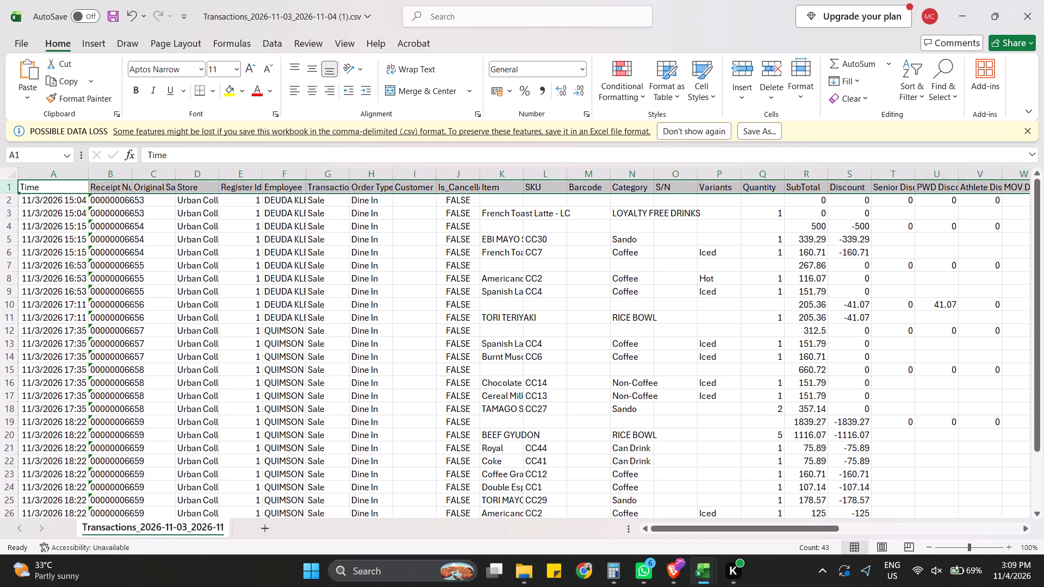
left_click(904, 79)
left_click(945, 177)
left_click(476, 208)
left_click(475, 190)
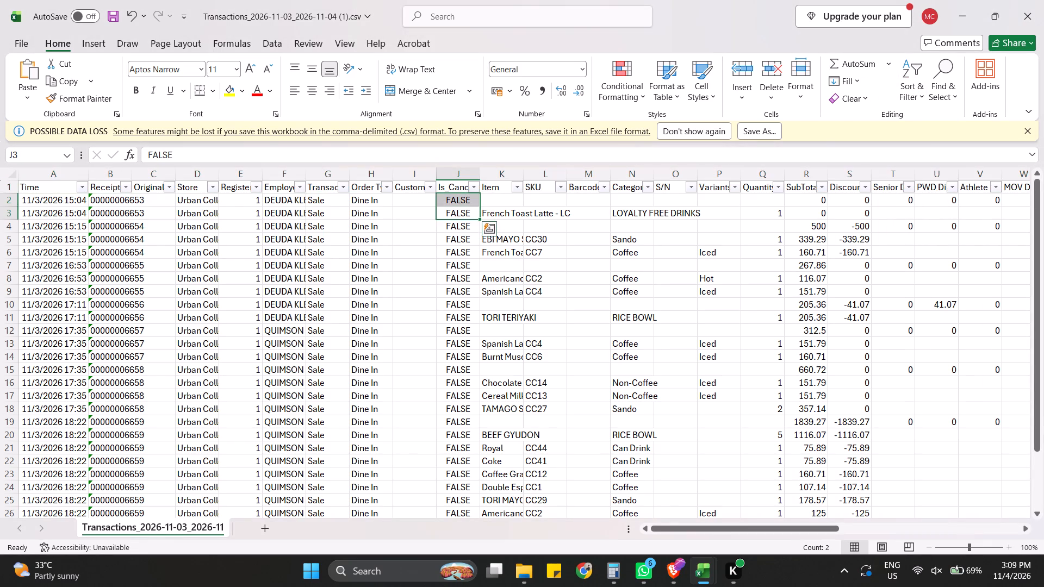
left_click(454, 486)
left_click(338, 332)
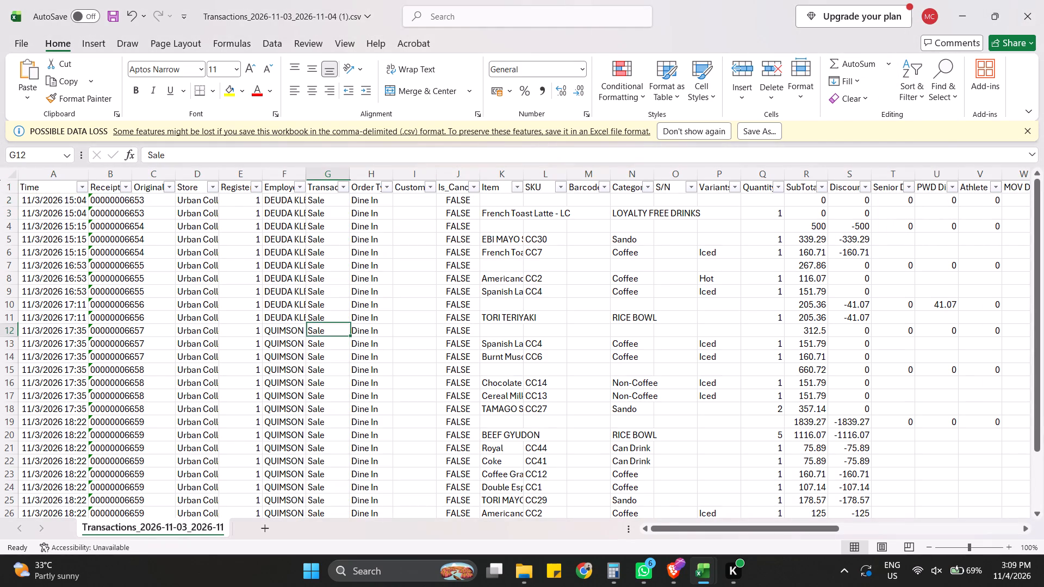
scroll(324, 283, "up", 3)
Delete columns C to J, from Original Sale Receipt Number up to the column just before Item.
left_click(155, 191)
left_click_drag(156, 177, 462, 180)
right_click(462, 176)
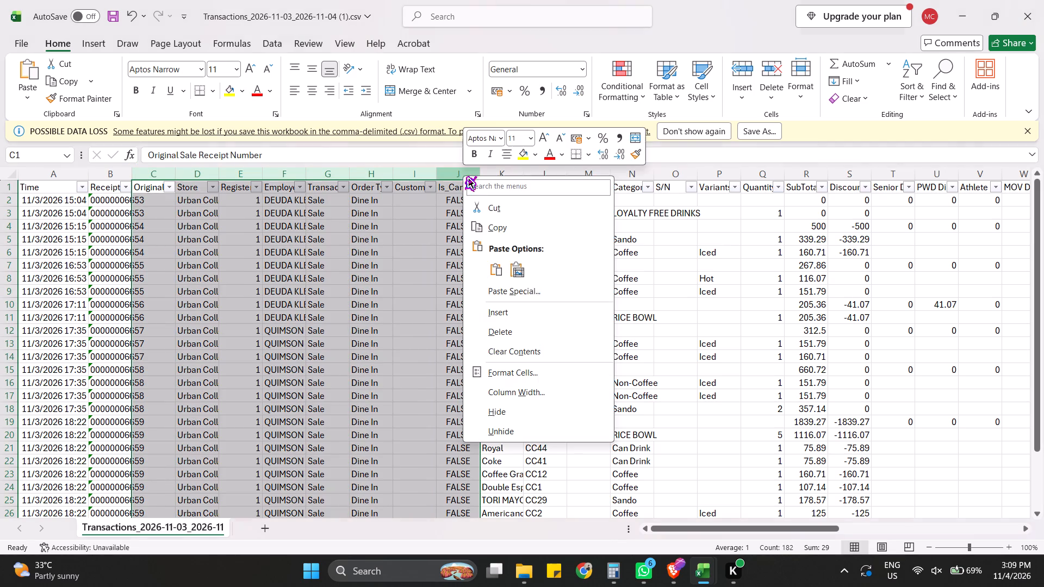
left_click(531, 327)
left_click(408, 271)
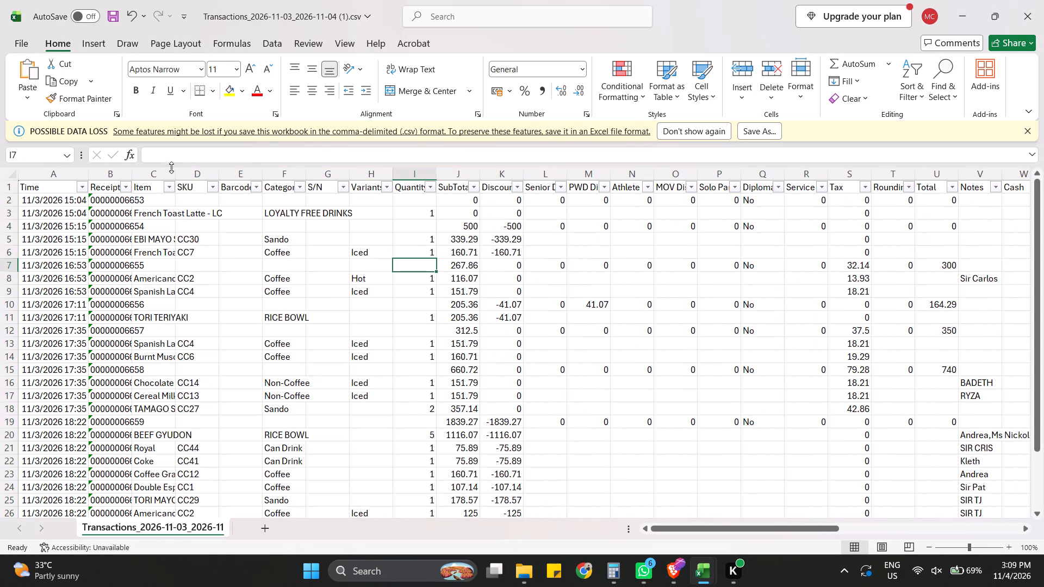
Fit the Item column's width to its contents.
double_click(182, 172)
left_click(411, 291)
Delete the SKU, Barcode, Category, S/N and Variants columns.
left_click_drag(340, 176, 524, 185)
right_click(467, 176)
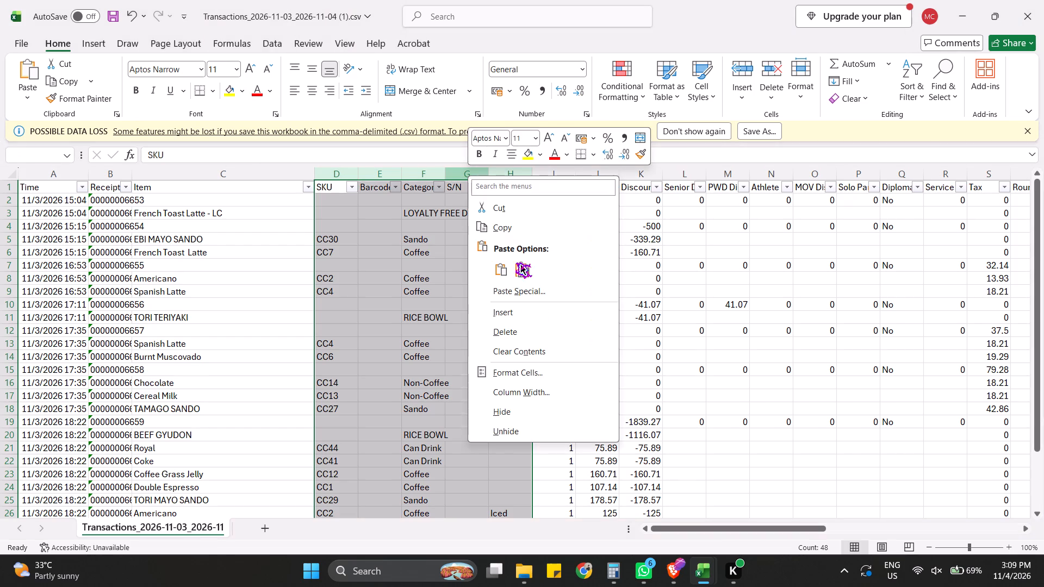
left_click(530, 326)
left_click(514, 253)
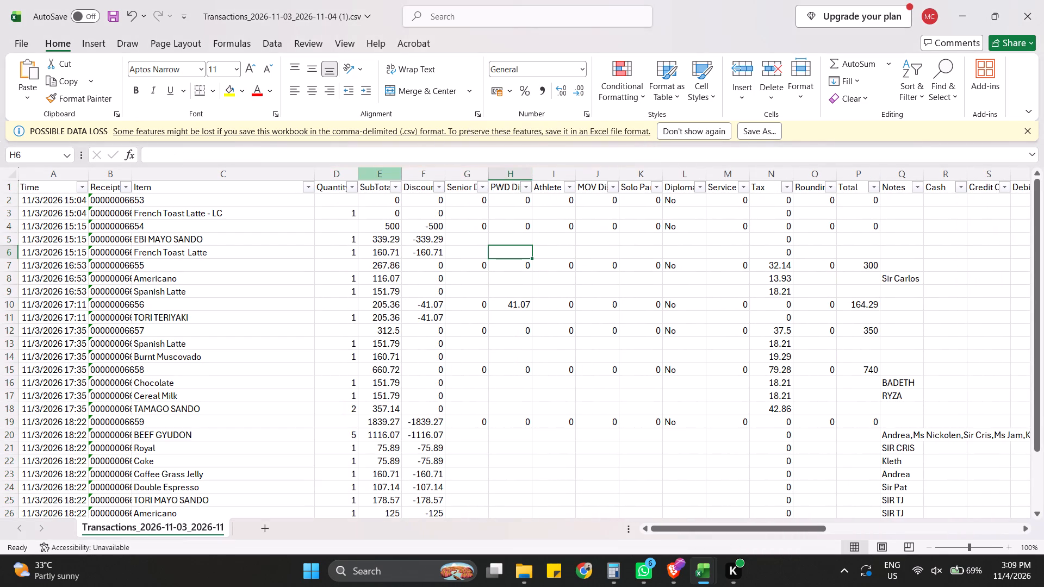
Delete columns G to M, from Senior Discount up to the service column just before Tax.
left_click(537, 191)
left_click_drag(469, 176, 736, 182)
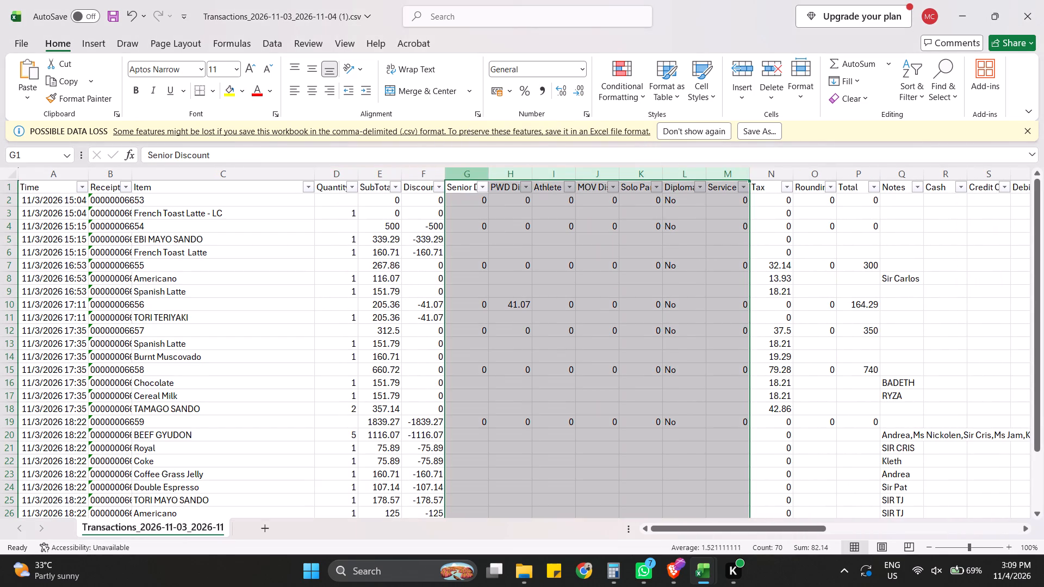
right_click(712, 178)
left_click(756, 331)
left_click(557, 263)
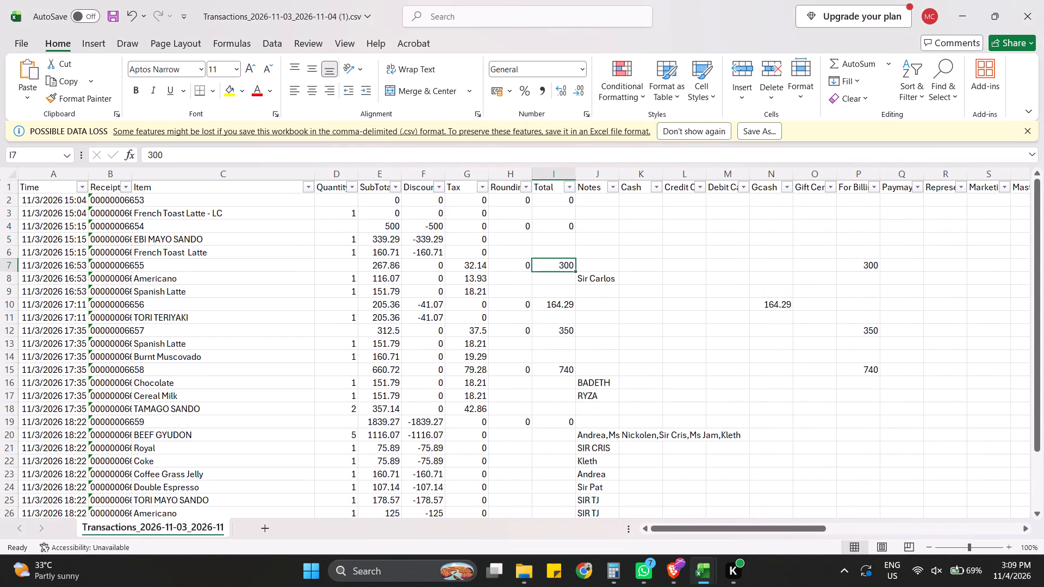
Delete the Rounding and Total columns between Tax and Notes.
left_click_drag(513, 177, 542, 177)
right_click(542, 177)
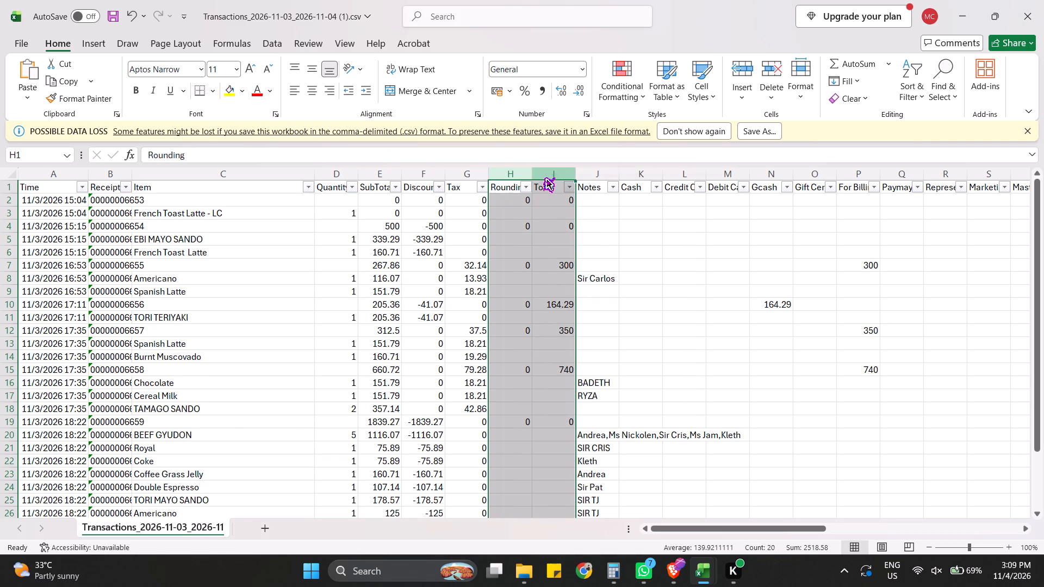
left_click(601, 331)
left_click(672, 305)
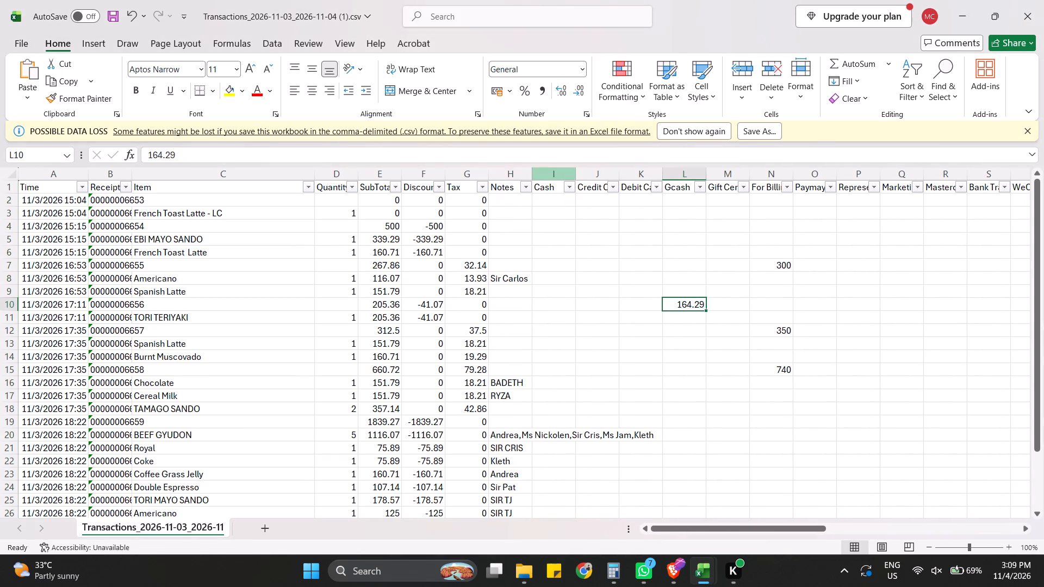
Delete the payment columns after Notes, from Cash in column I across to the empty column V.
left_click_drag(548, 173, 809, 182)
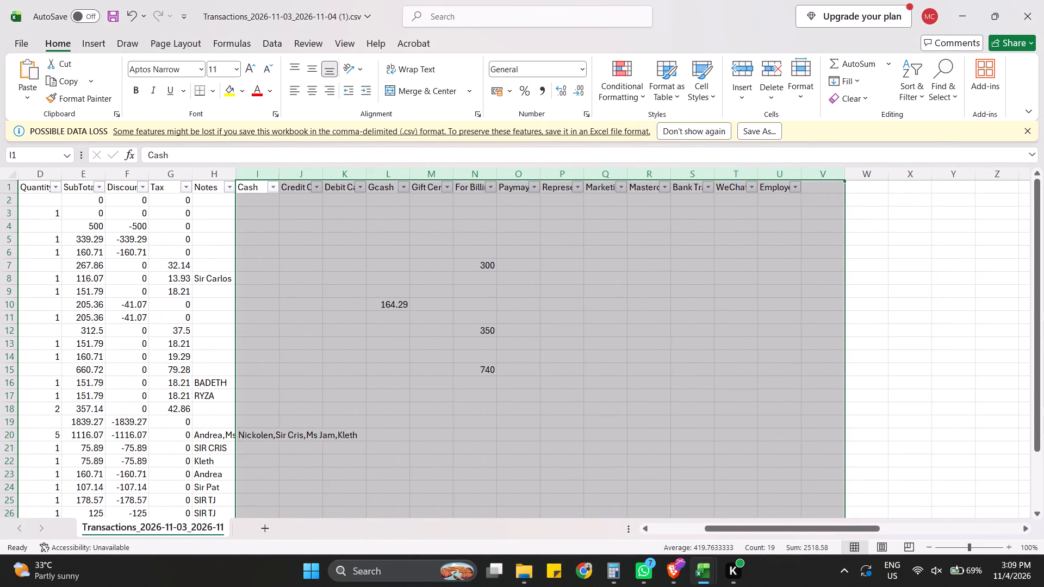
right_click(804, 181)
right_click(750, 176)
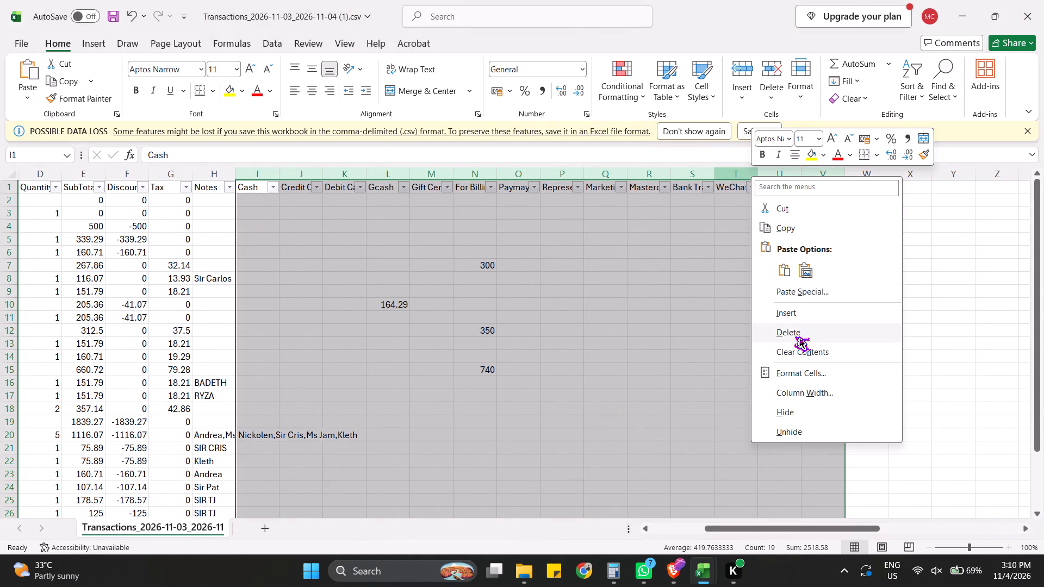
left_click(794, 336)
left_click_drag(798, 527, 334, 482)
left_click(397, 397)
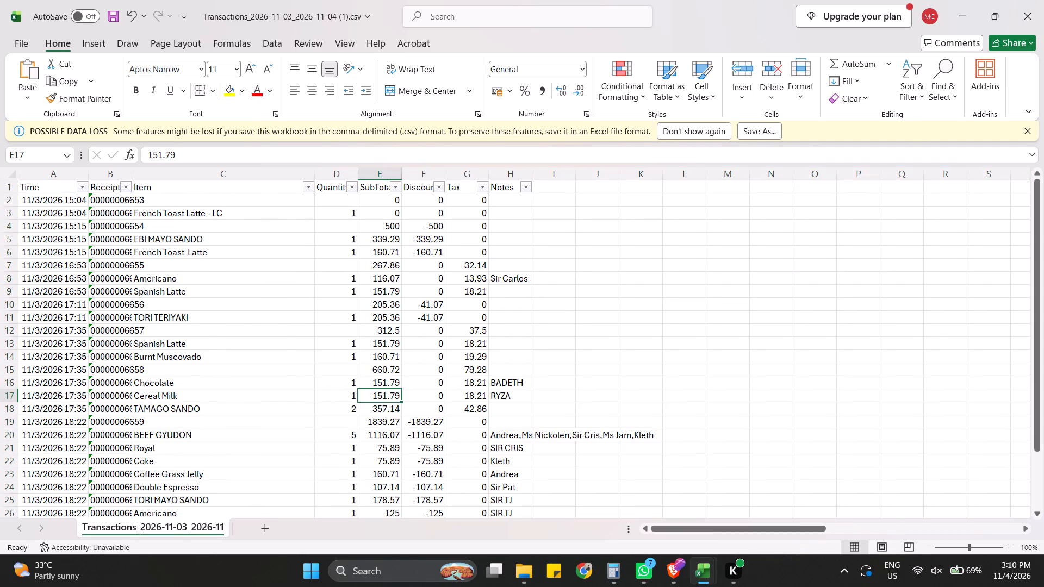
Autofit the Receipt Number column to its contents.
double_click(133, 170)
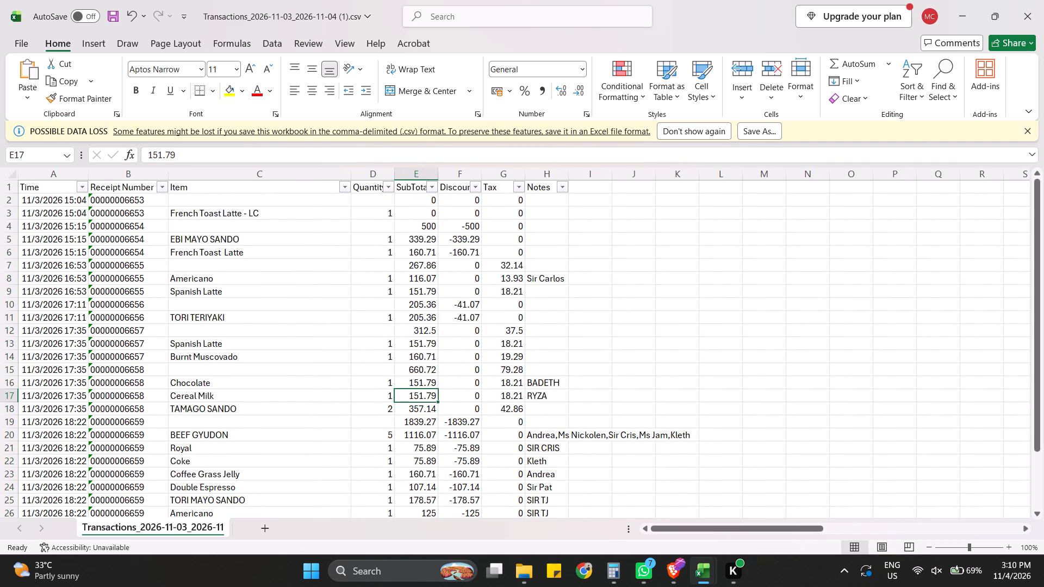
Filter the Item column to exclude the JPN POKEMON 30TH ANNIV. item, keeping all other items and blanks selected.
left_click(344, 188)
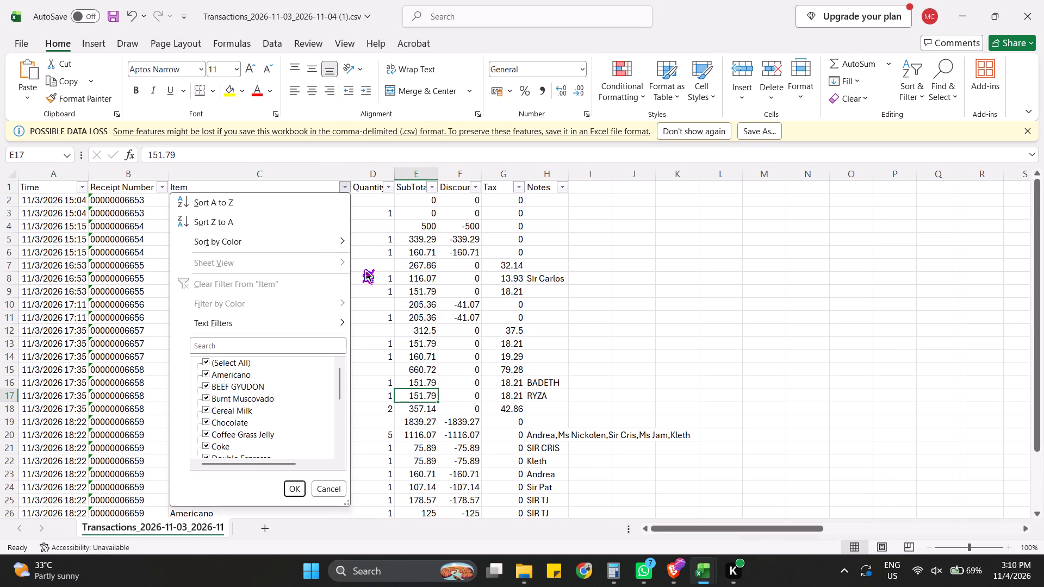
scroll(256, 388, "down", 3)
scroll(300, 413, "down", 1)
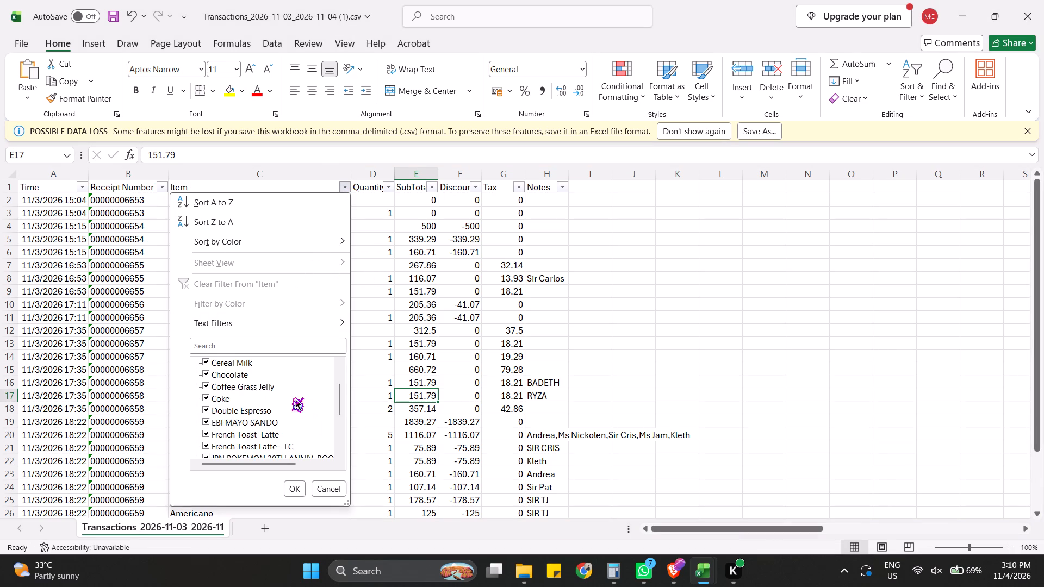
scroll(287, 392, "up", 8)
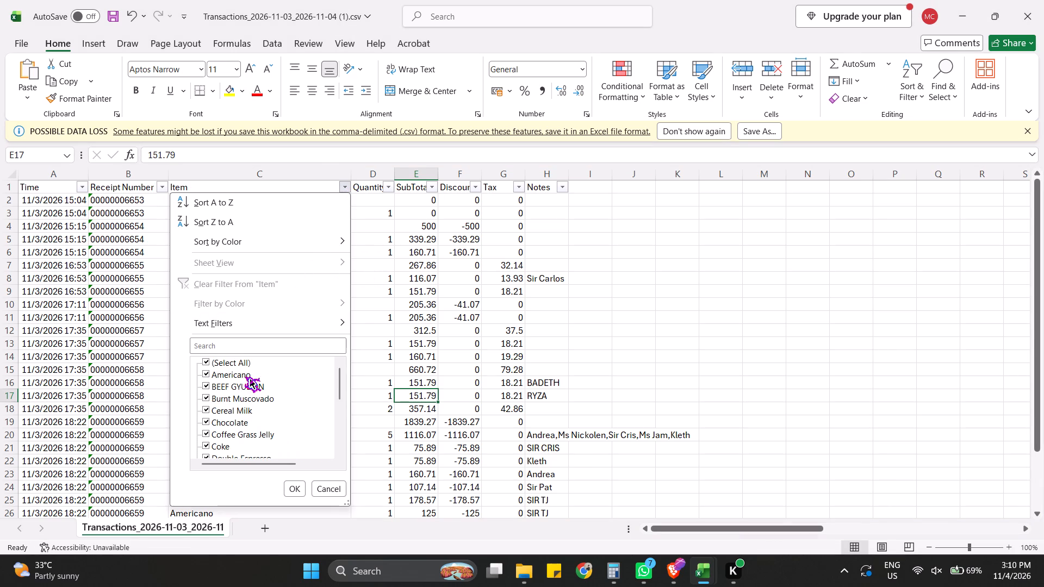
scroll(245, 378, "down", 5)
scroll(286, 395, "down", 4)
left_click(276, 399)
scroll(293, 393, "down", 3)
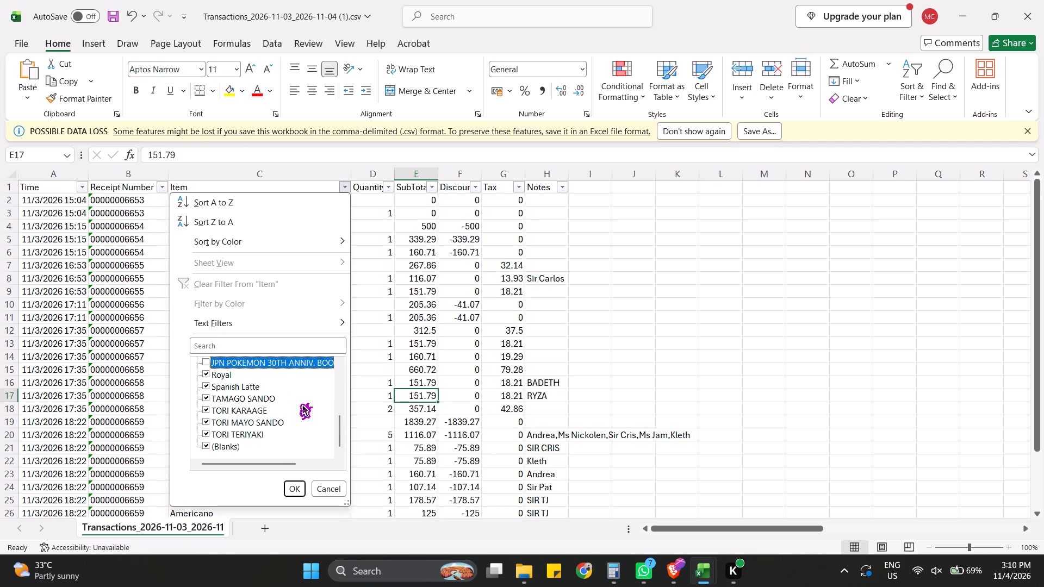
scroll(296, 404, "up", 4)
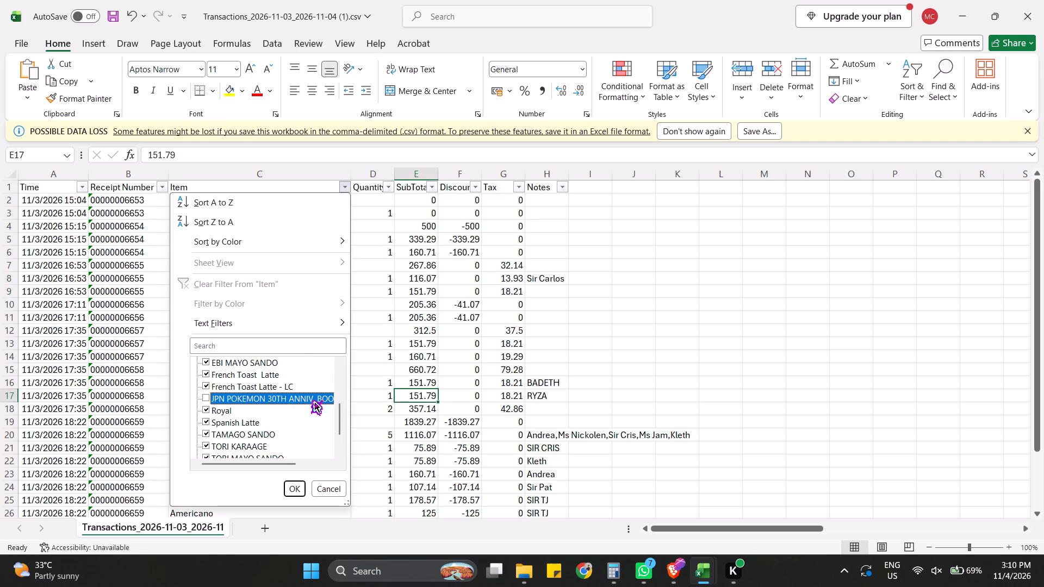
scroll(309, 403, "down", 6)
scroll(300, 443, "up", 6)
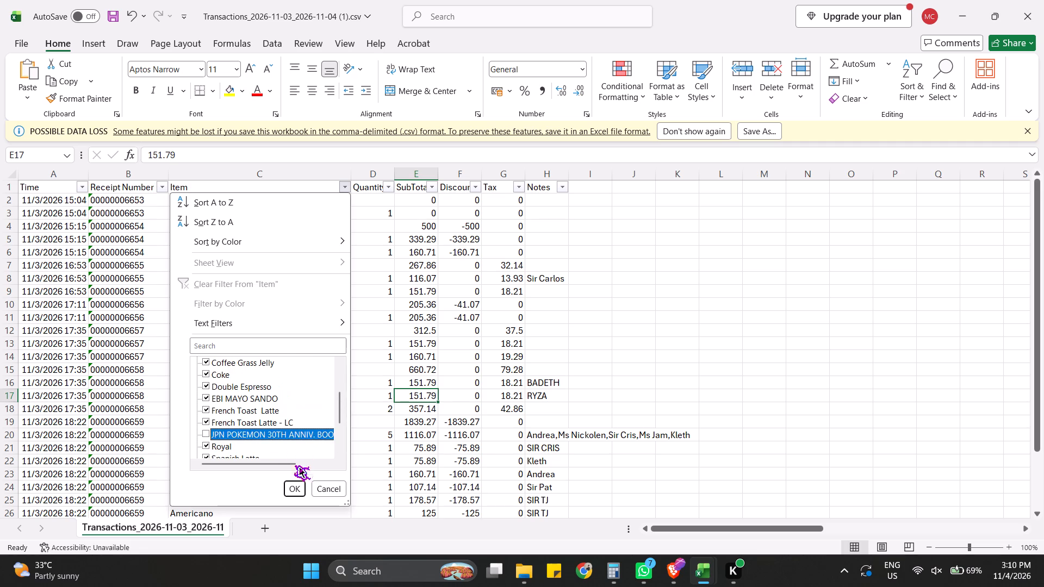
left_click(296, 484)
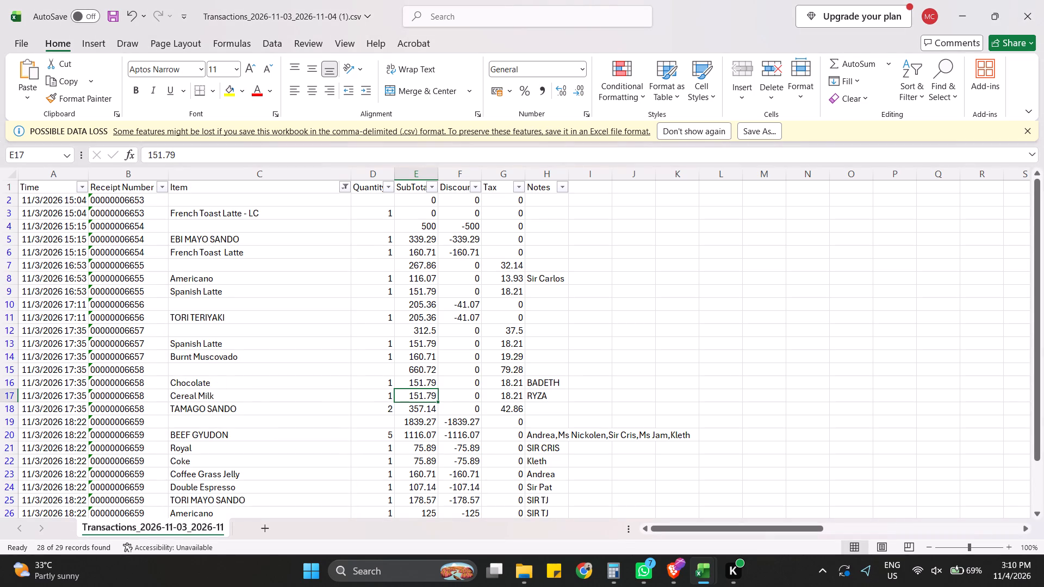
Delete all the filtered transaction rows below the header, from row 30 up to row 2.
scroll(372, 236, "down", 5)
scroll(353, 279, "down", 5)
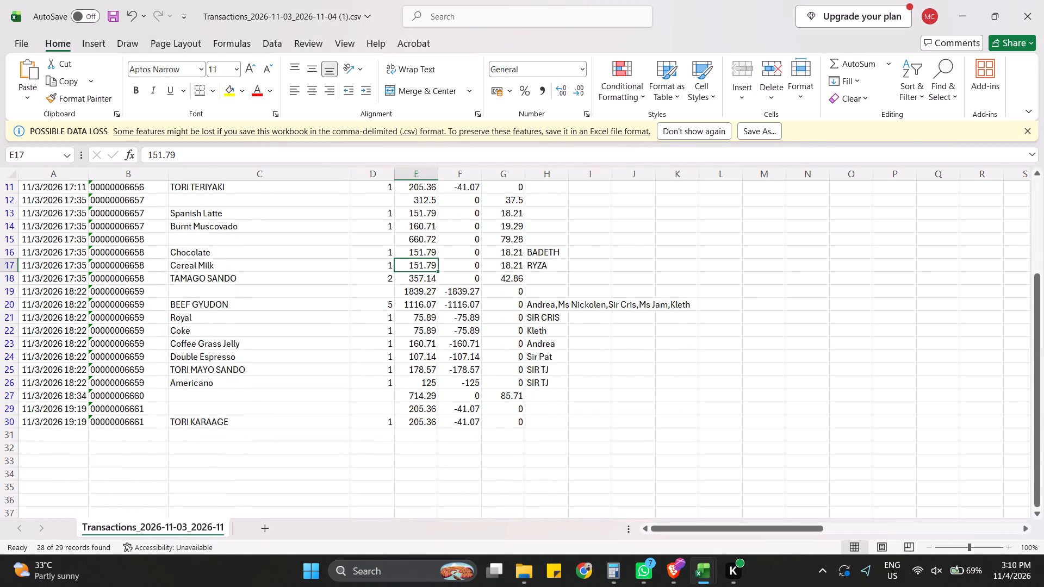
left_click_drag(5, 421, 0, 203)
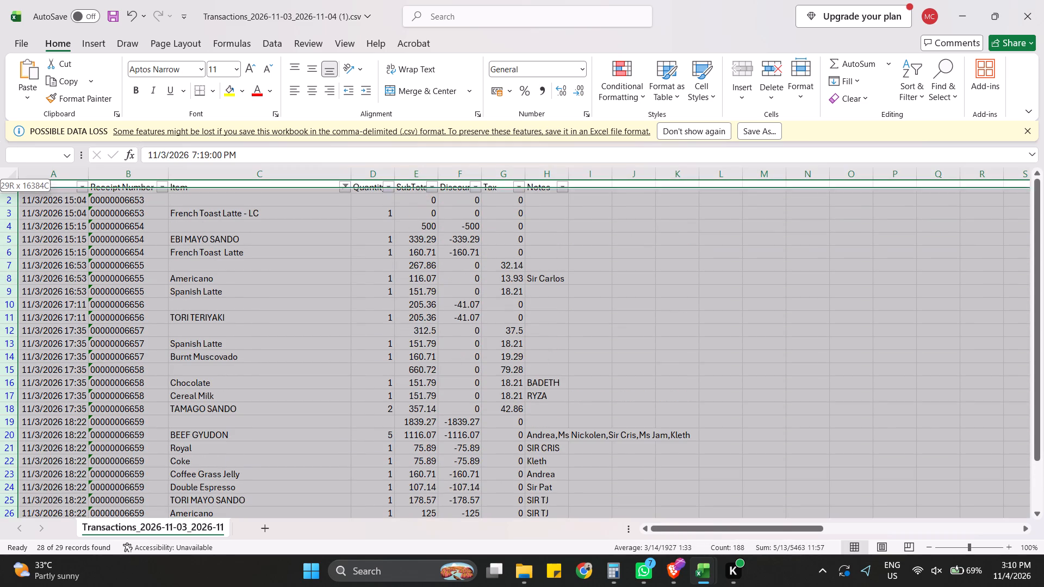
left_click_drag(0, 203, 0, 206)
right_click(0, 206)
left_click(48, 361)
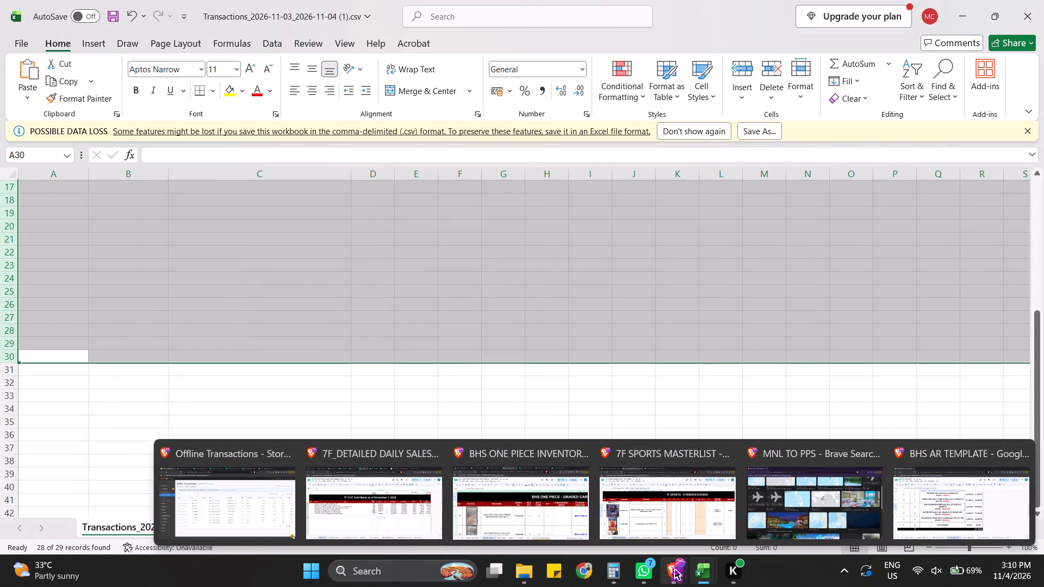
Switch to the Cebu Pacific help chat in Brave and send the agent the reply "okay thanks".
left_click(394, 516)
left_click(678, 0)
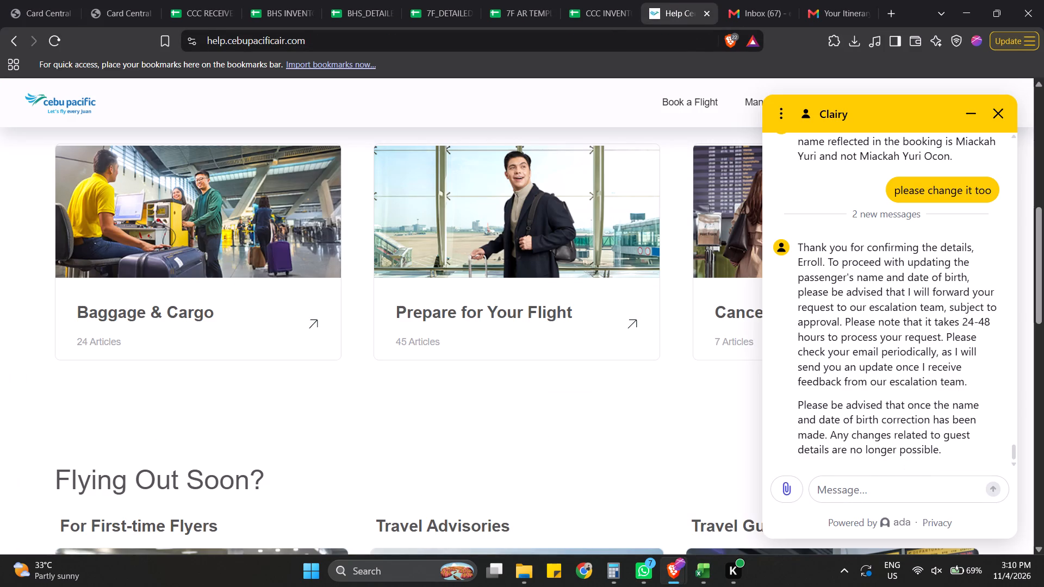
left_click(893, 495)
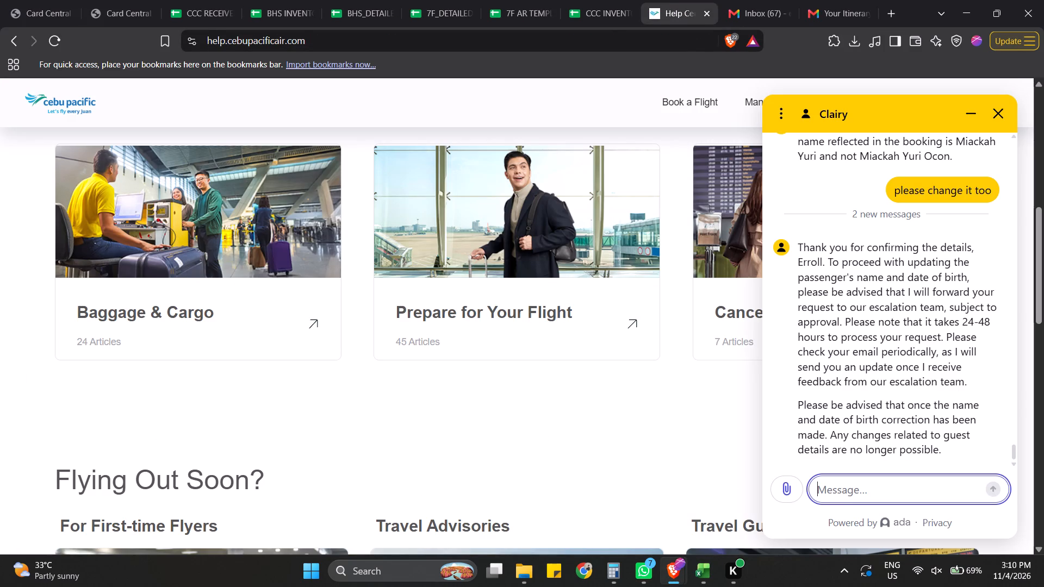
left_click(893, 489)
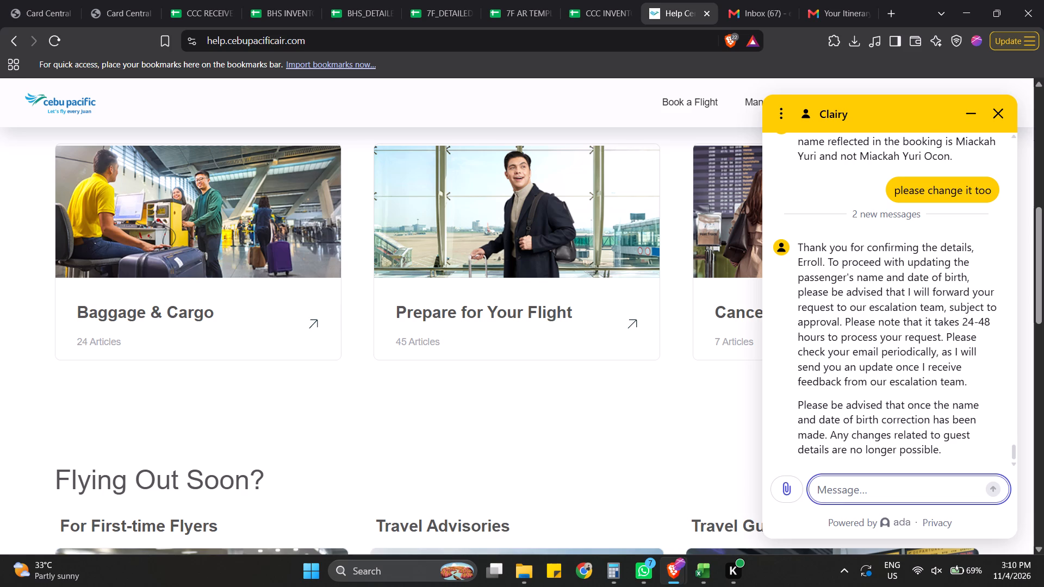
left_click(893, 489)
type("okat")
key("BackSpace")
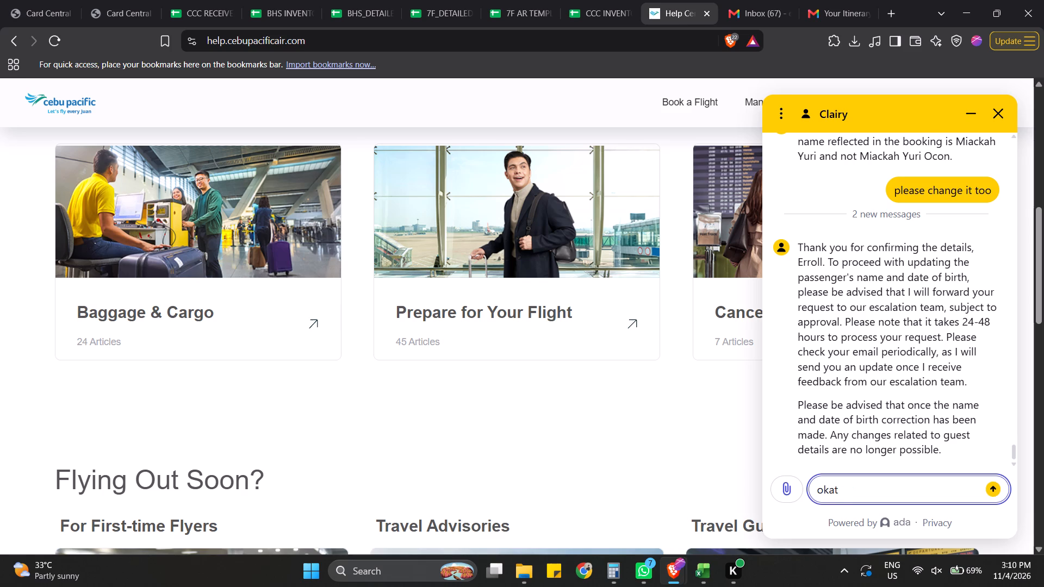
type("y thanks")
key("Return")
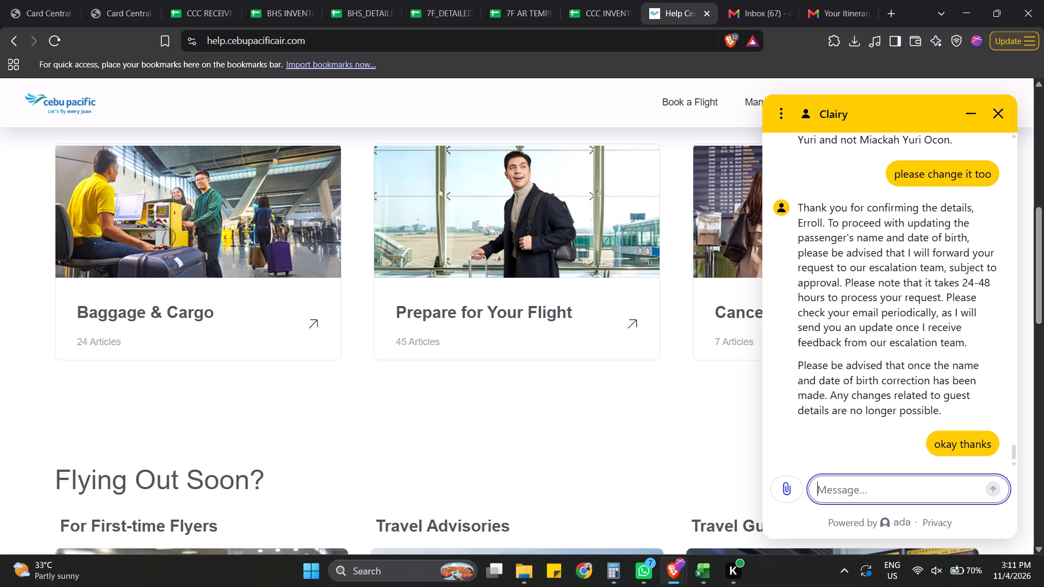
Reply "yes" to the chat agent's request to confirm the passenger's corrected name and date of birth.
scroll(893, 245, "up", 2)
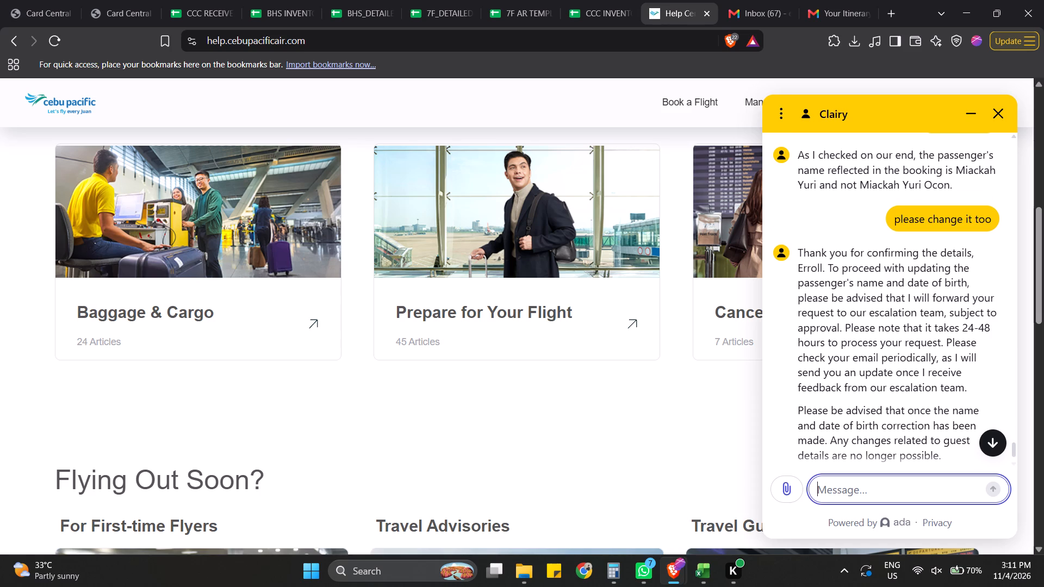
scroll(938, 345, "down", 2)
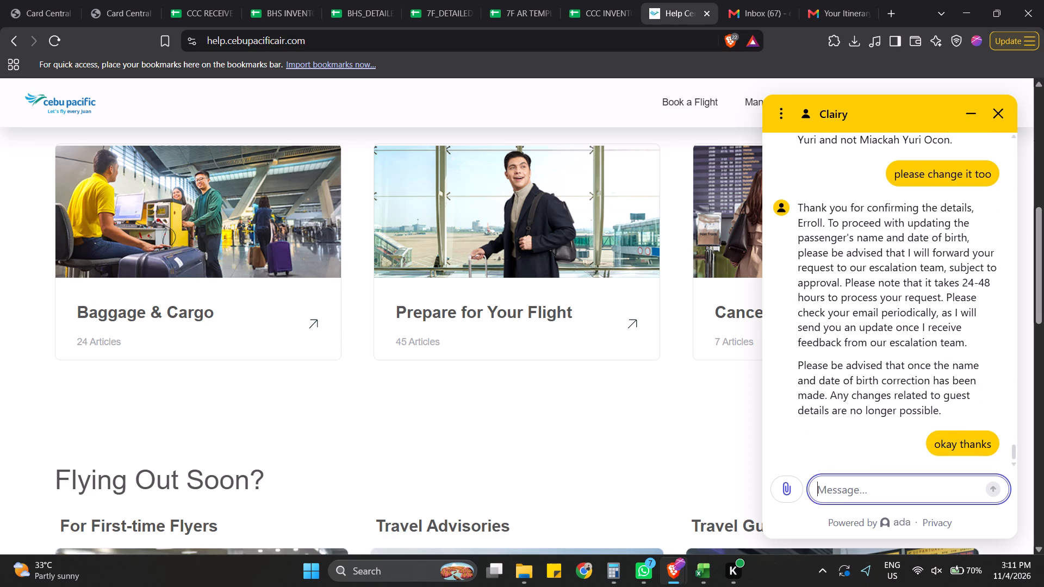
scroll(931, 417, "down", 1)
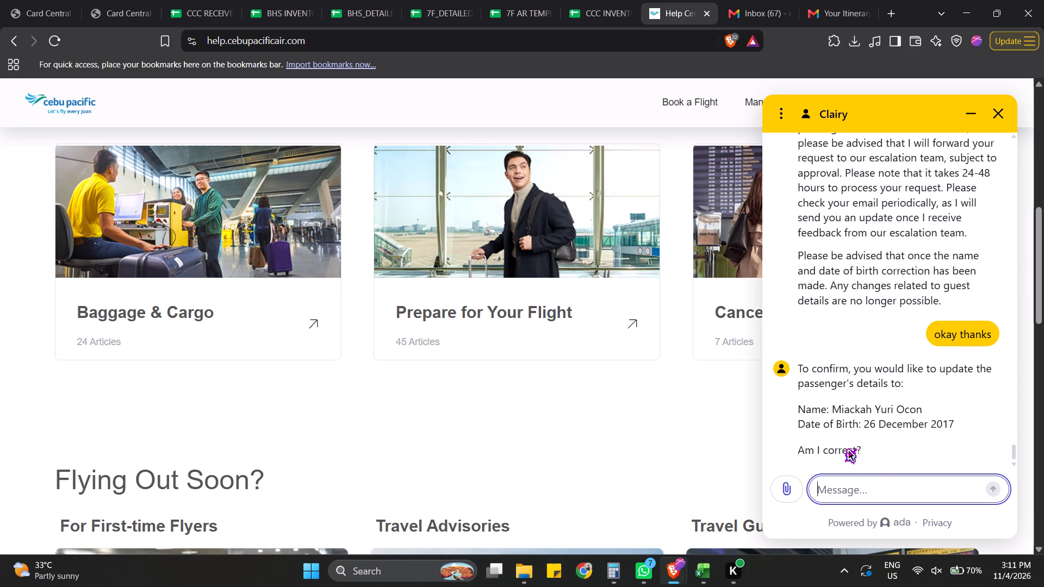
left_click(878, 484)
type("yes")
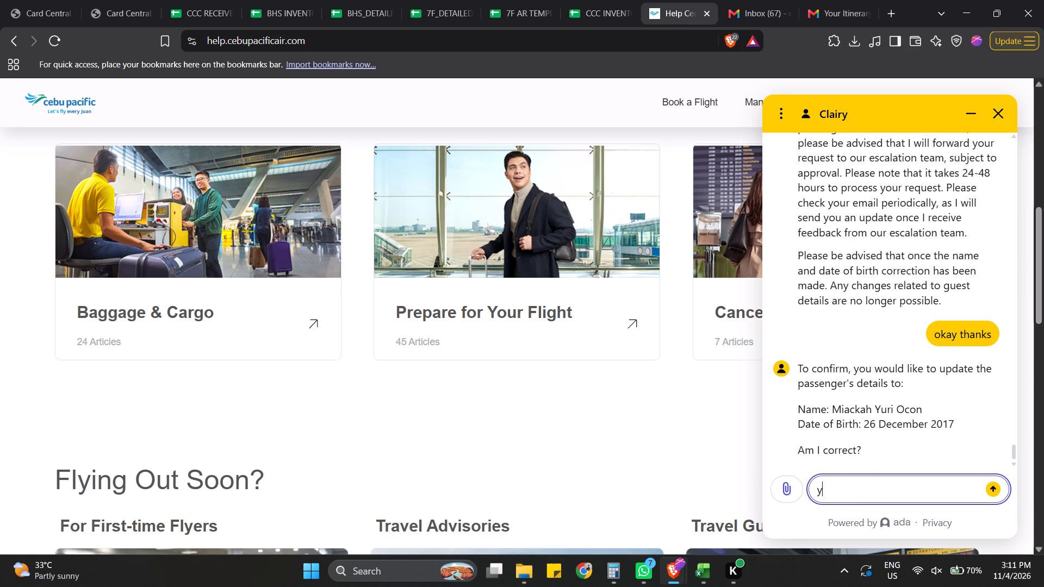
key("space")
key("BackSpace")
key("BackSpace")
key("BackSpace")
key("BackSpace")
key("BackSpace")
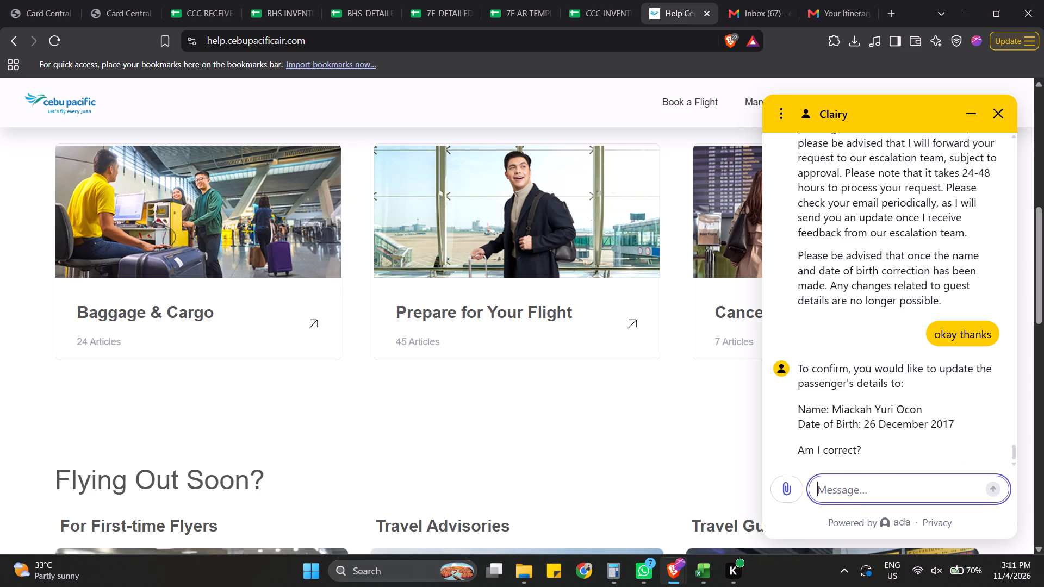
type("yes")
key("Return")
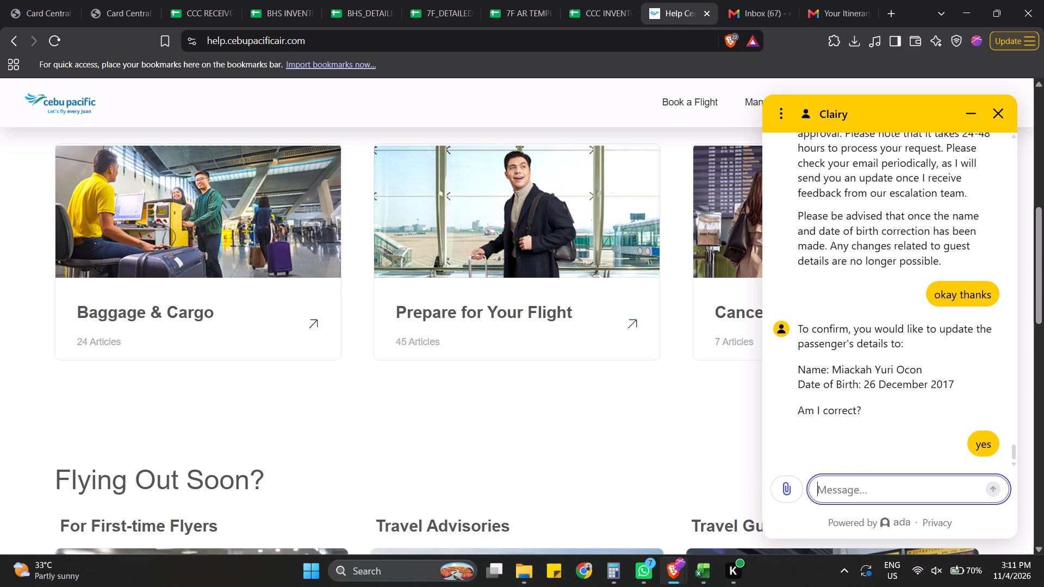
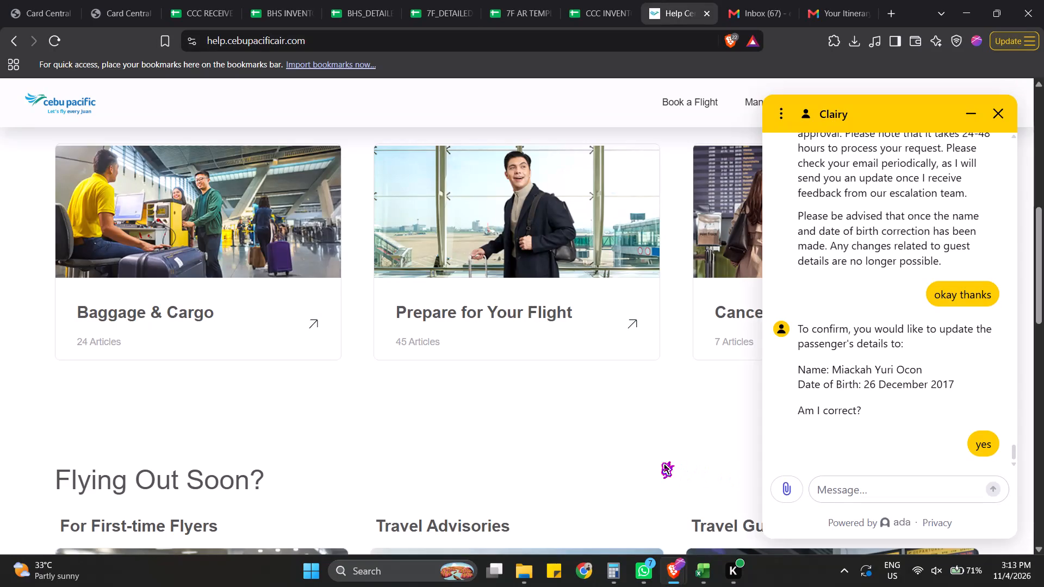
Bring up the 7F_DETAILED DAILY SALES_NOVEMBER 2026 spreadsheet at the end of its FEB-NOV entries.
left_click(265, 0)
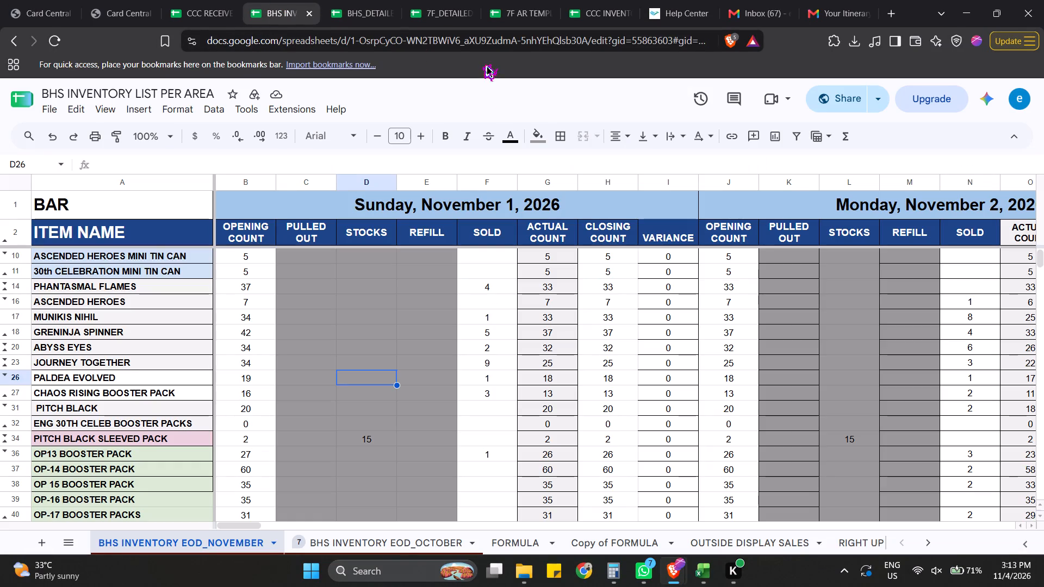
left_click(368, 0)
left_click(445, 2)
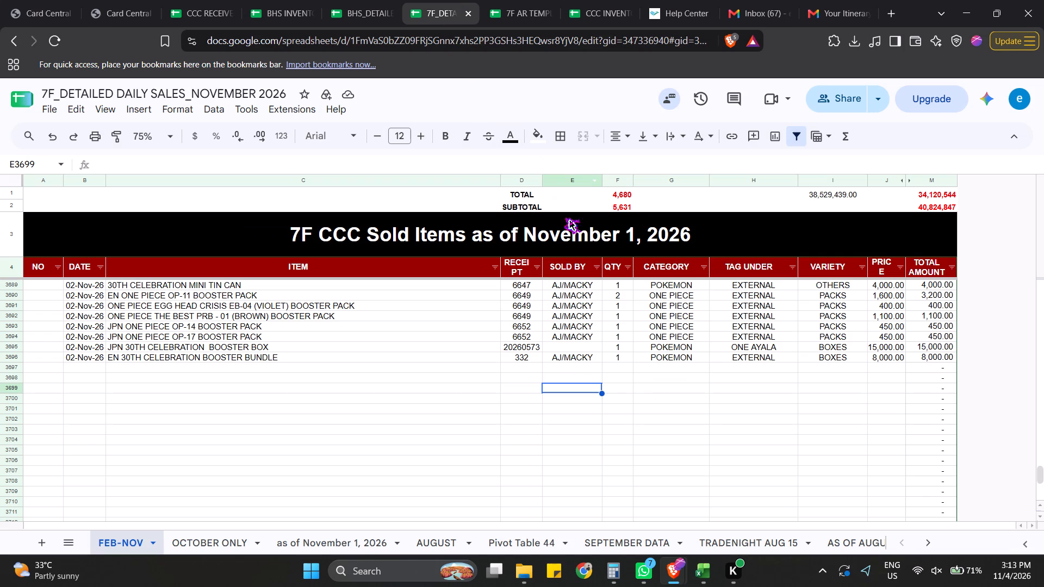
scroll(396, 410, "up", 4)
scroll(397, 413, "down", 4)
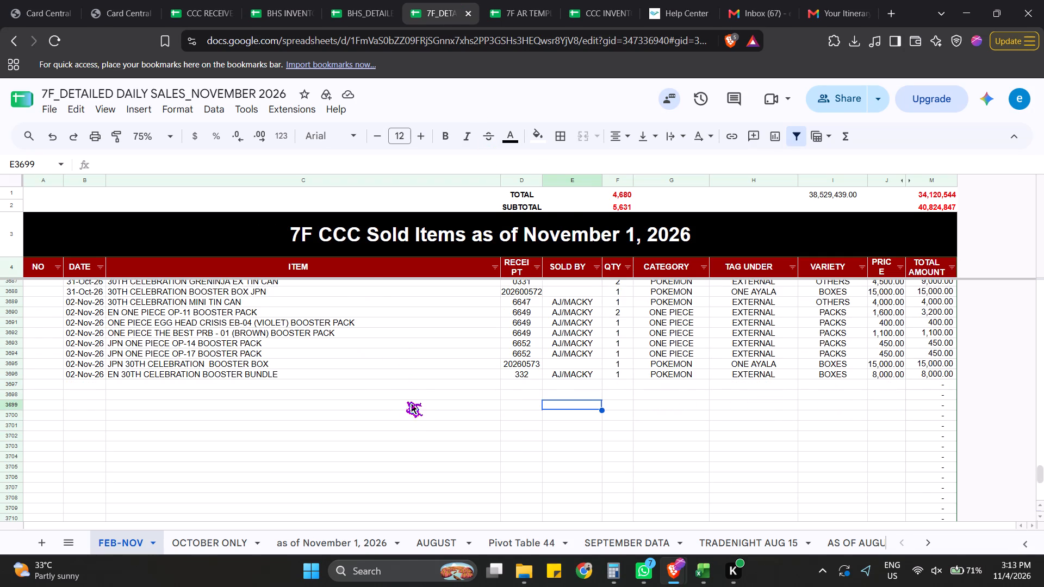
Return to the Nov 3, 2026 transactions file in Excel and clear the Item column filter.
key("alt+Tab")
key("alt+Tab")
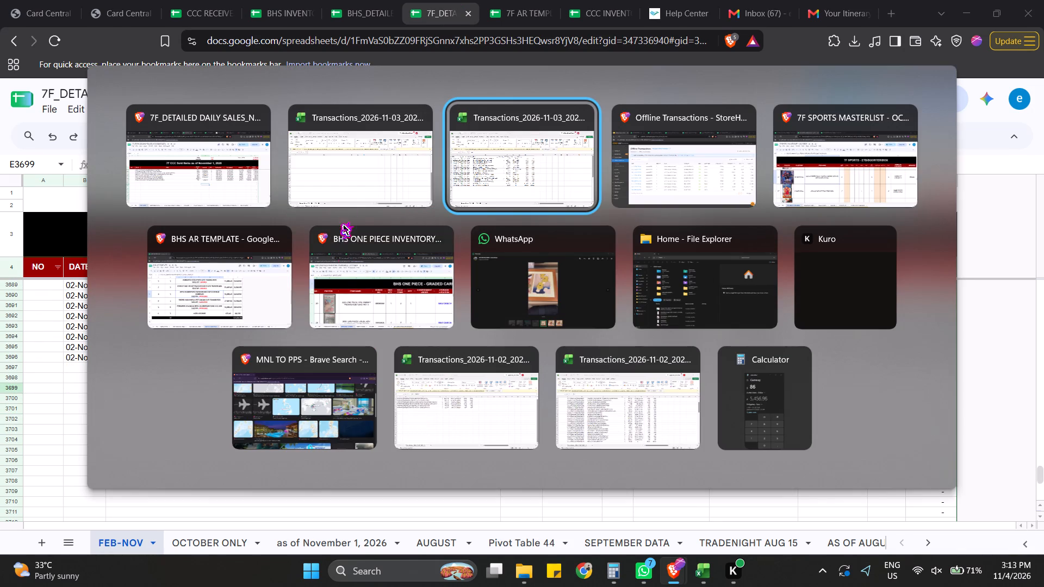
left_click_drag(337, 178, 336, 173, "alt")
scroll(496, 378, "up", 20)
scroll(496, 378, "up", 3)
left_click(423, 307)
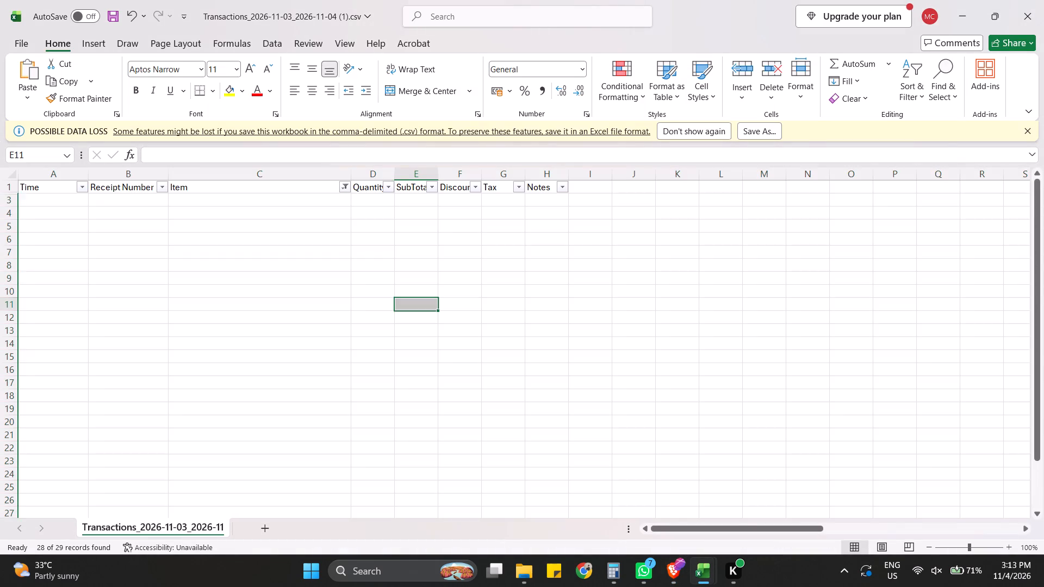
left_click(923, 88)
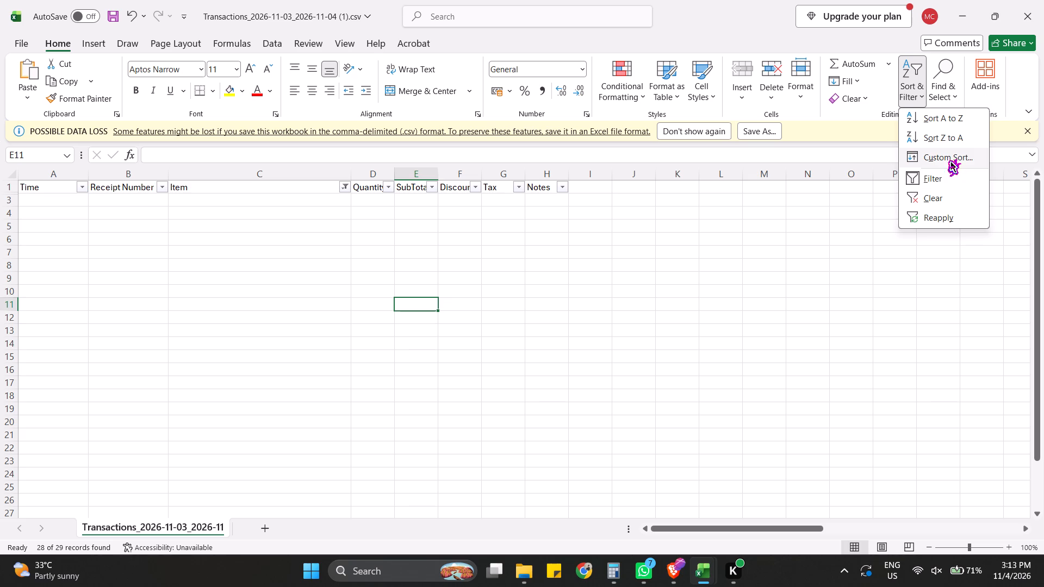
left_click(940, 192)
left_click(480, 231)
left_click(590, 212)
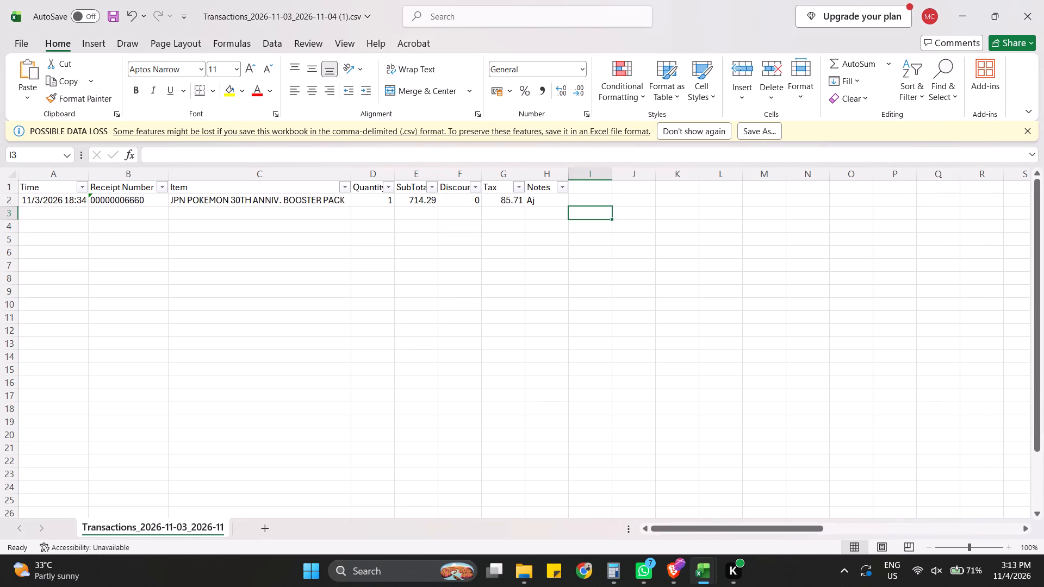
Enter the formula =G2+E2 in cell I2 to add the tax and subtotal of the sale.
left_click(633, 199)
left_click(608, 200)
key("equal")
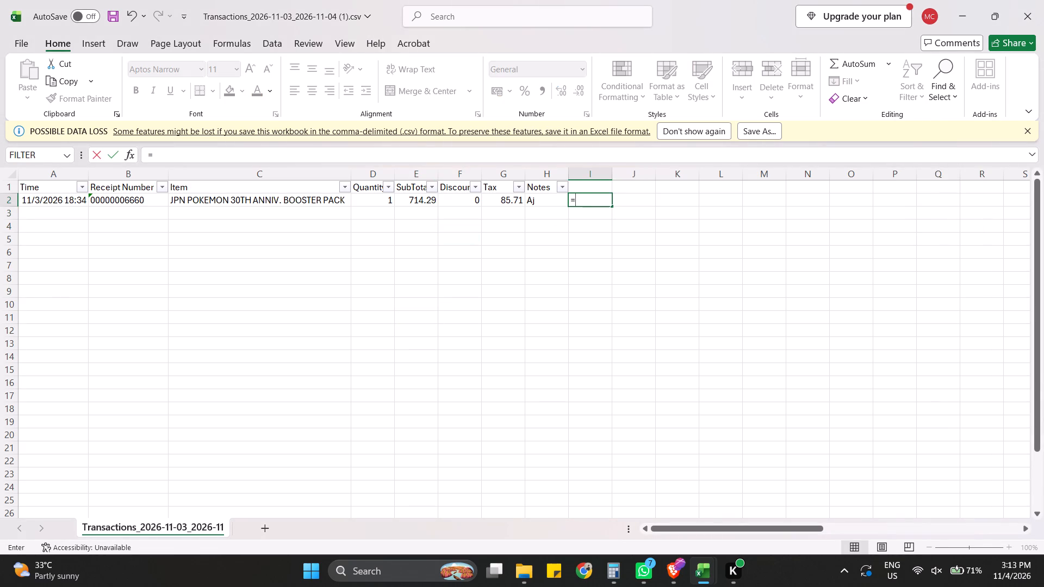
left_click(495, 200)
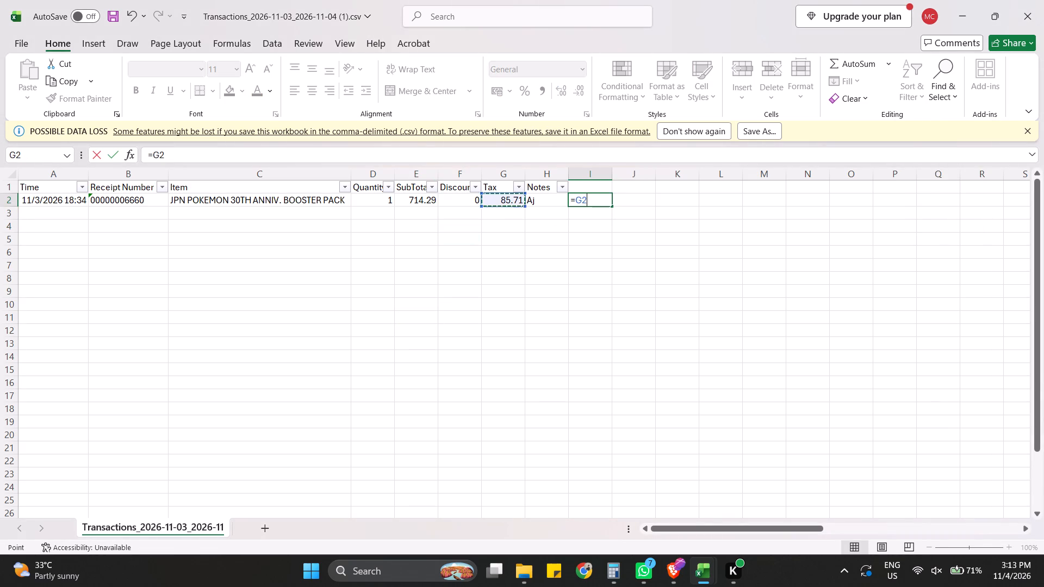
key("shift+plus")
left_click(419, 199)
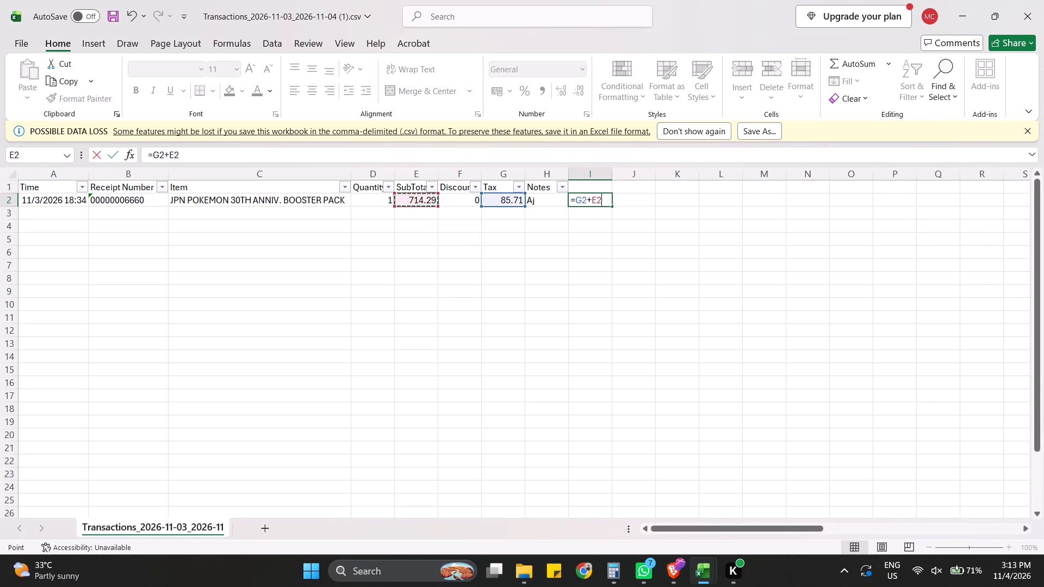
key("Return")
Delete the Discount column from the transactions sheet.
left_click(503, 262)
left_click(468, 172)
right_click(468, 172)
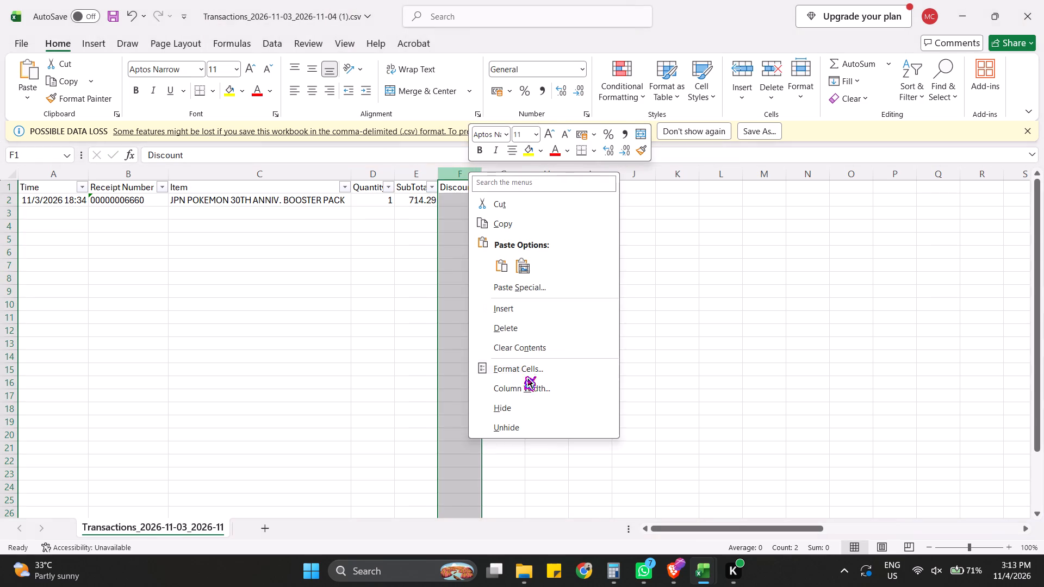
left_click(523, 323)
left_click(700, 290)
left_click(608, 205)
left_click(558, 202)
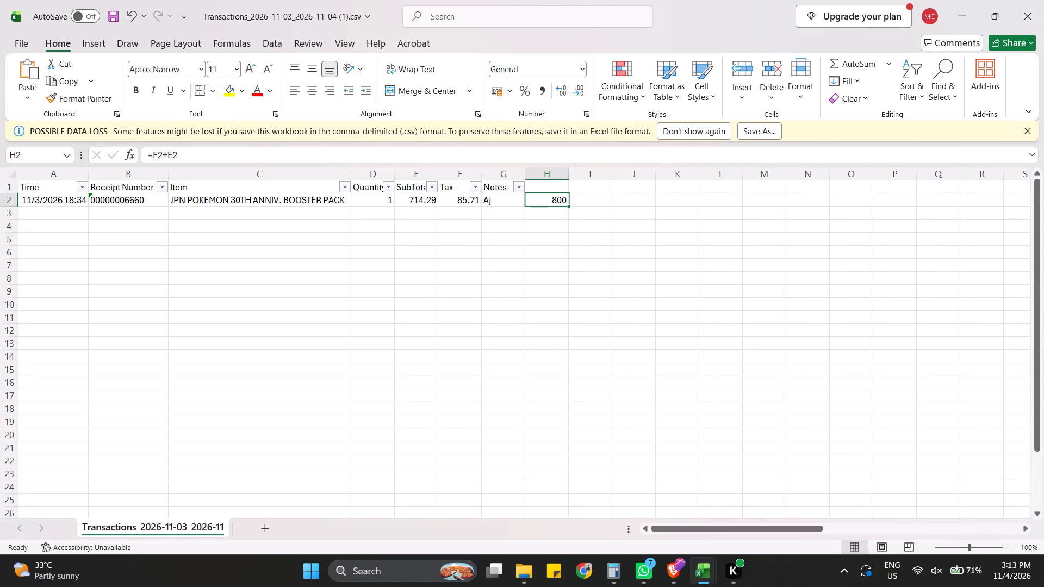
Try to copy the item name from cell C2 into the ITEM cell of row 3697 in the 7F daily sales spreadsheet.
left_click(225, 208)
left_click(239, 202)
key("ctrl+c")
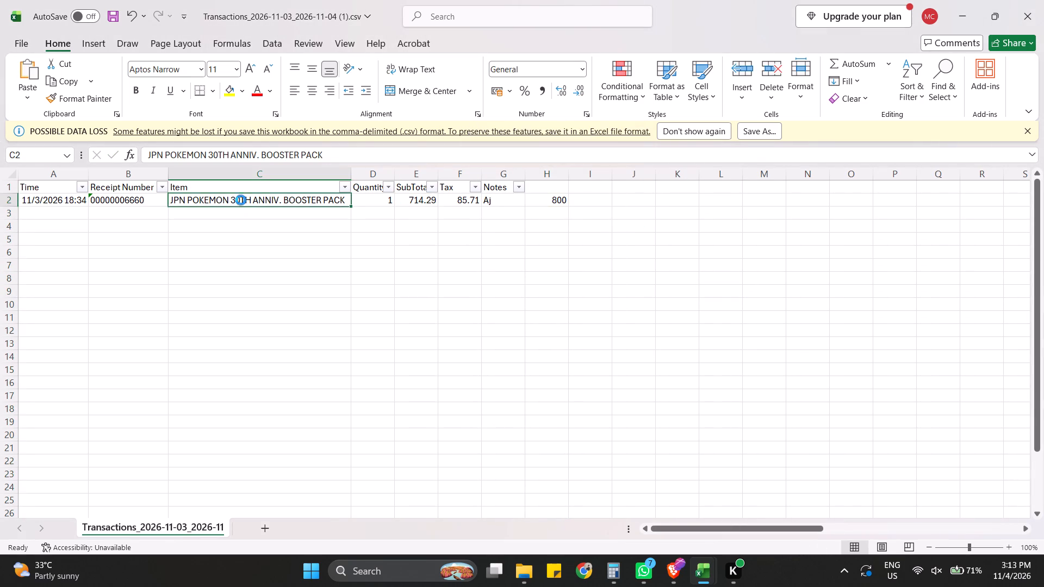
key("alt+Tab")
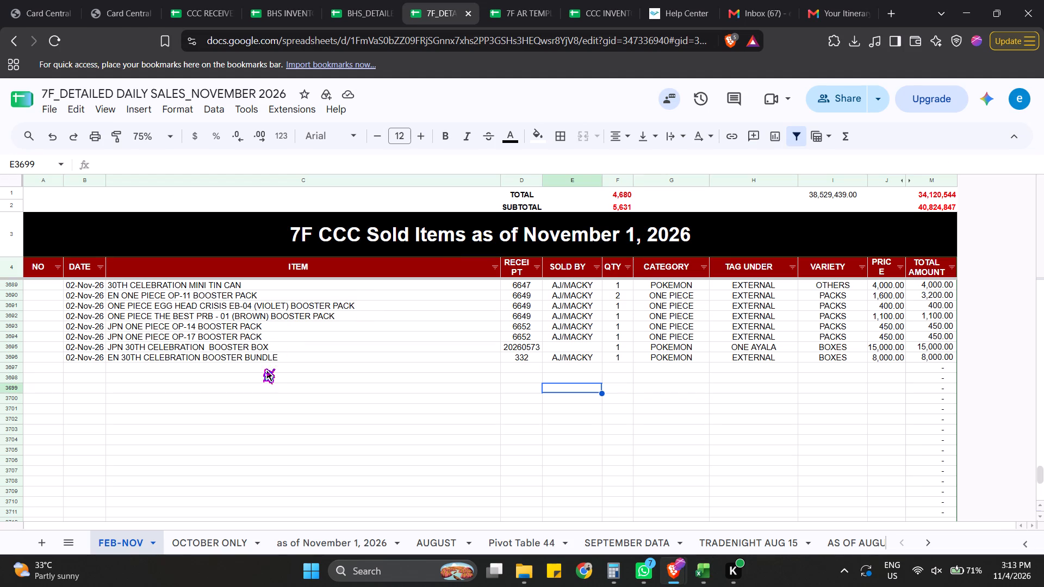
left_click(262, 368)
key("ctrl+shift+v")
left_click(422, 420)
Copy JPN POKEMON 30TH ANNIV. BOOSTER PACK from Excel and paste it unformatted into ITEM cell C3697 of the daily sales spreadsheet.
key("alt+Tab")
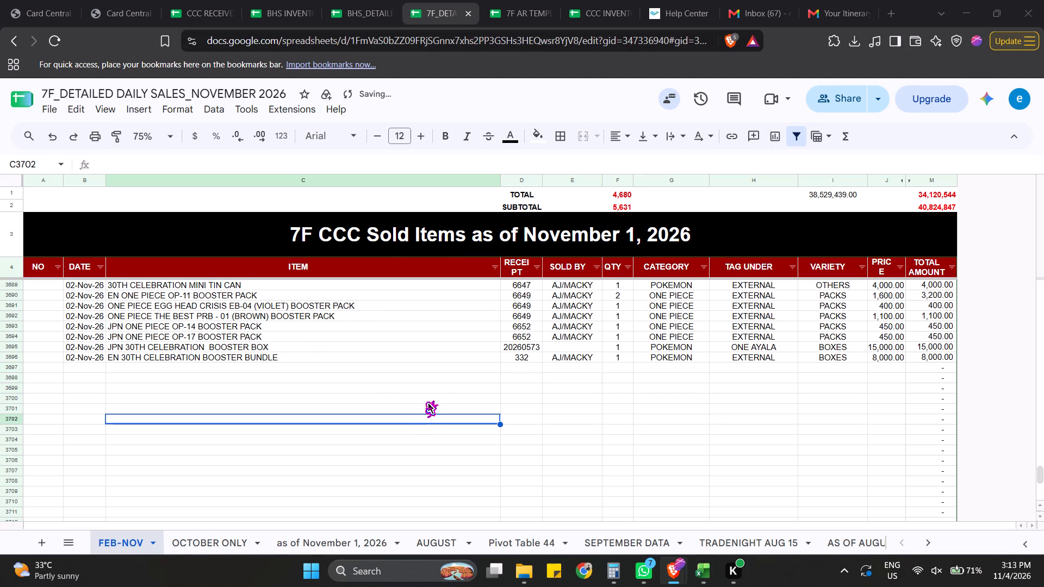
left_click(346, 311)
left_click(309, 203)
key("ctrl+c")
key("alt+Tab")
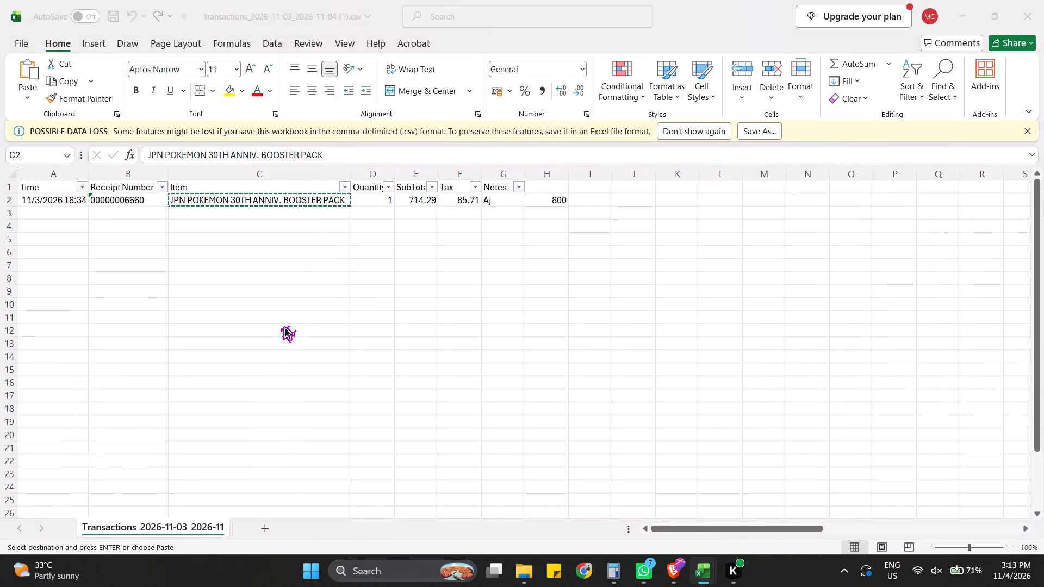
left_click(241, 367)
key("ctrl+shift+v")
left_click(370, 425)
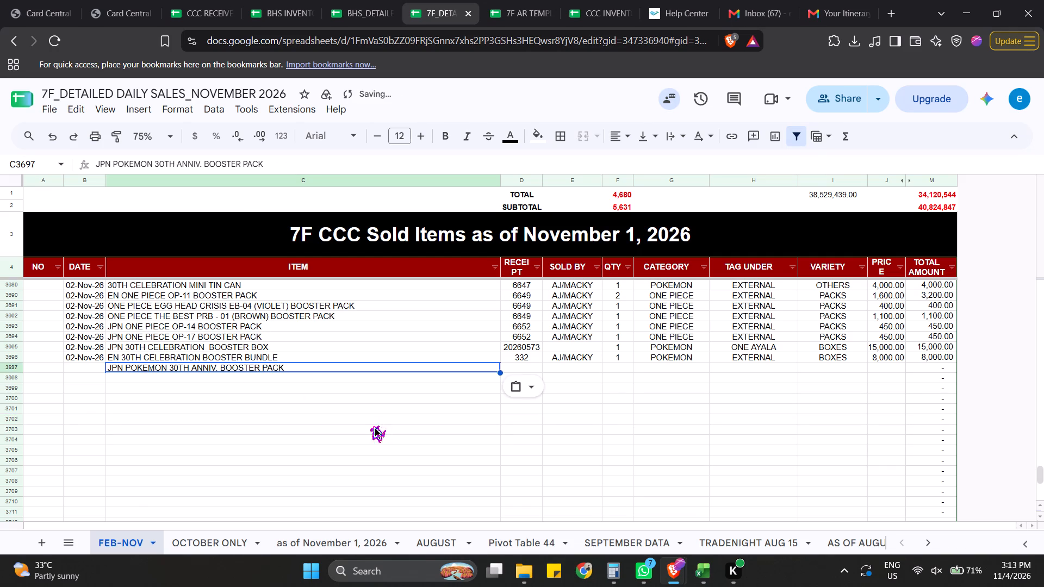
Copy the computed 800 total from Excel cell H2 and paste its value into receipt cell D3697 of the daily sales spreadsheet.
left_click(531, 364)
key("alt+Tab")
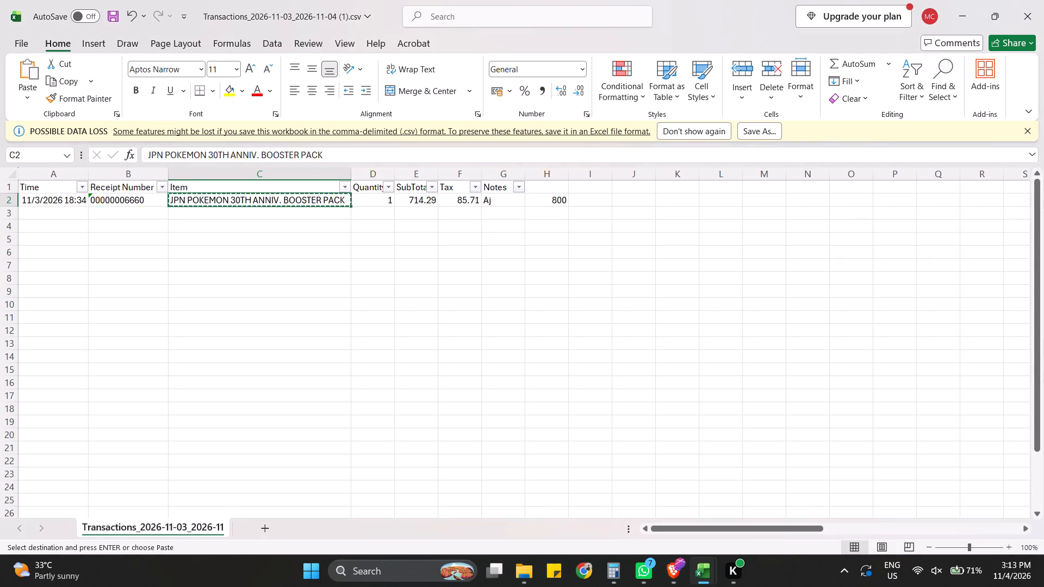
left_click(556, 208)
left_click(555, 204)
key("ctrl+c")
key("alt+Tab")
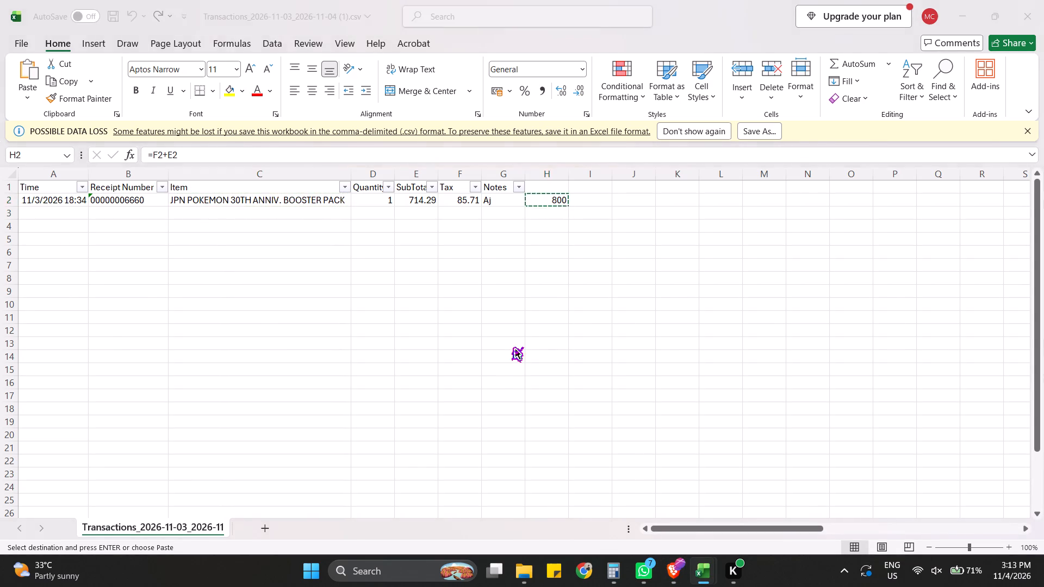
left_click(521, 368)
key("ctrl+shift+v")
left_click(522, 413)
left_click(561, 363)
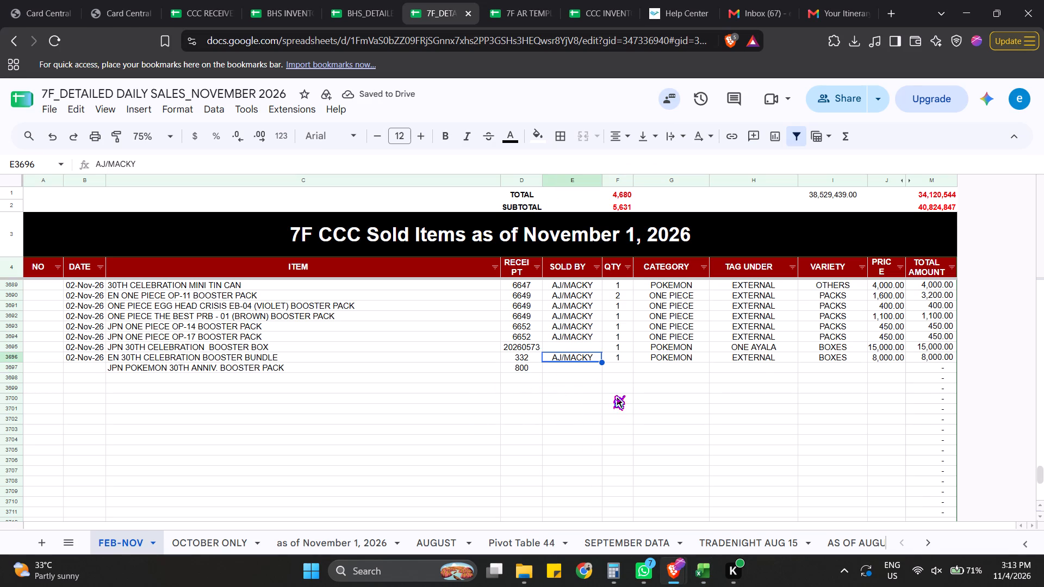
Clear the 800 from receipt cell D3697 and paste the copied total into PRICE cell J3697 instead.
key("alt+Tab")
left_click(517, 271)
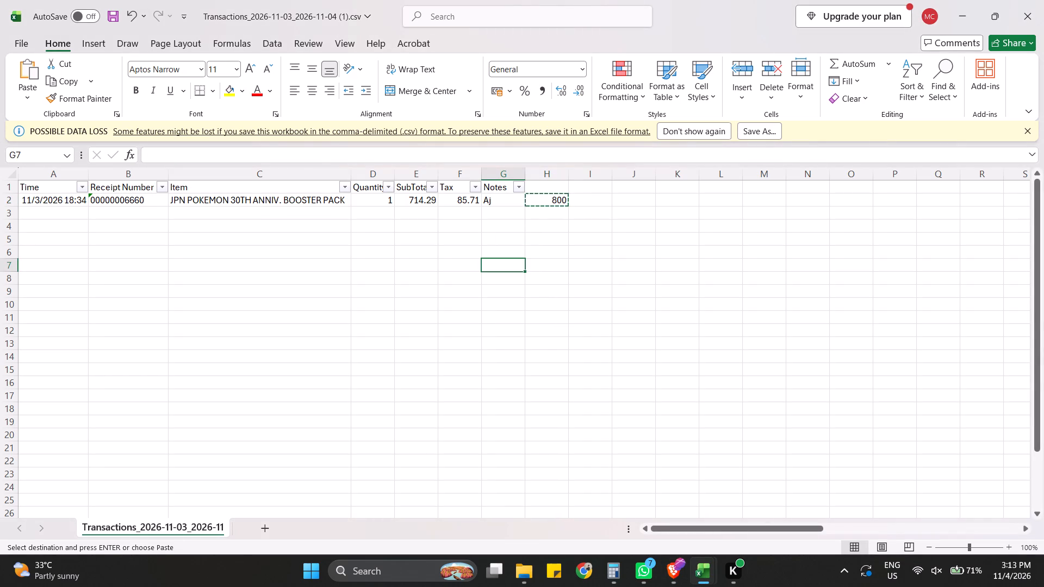
key("alt+Tab")
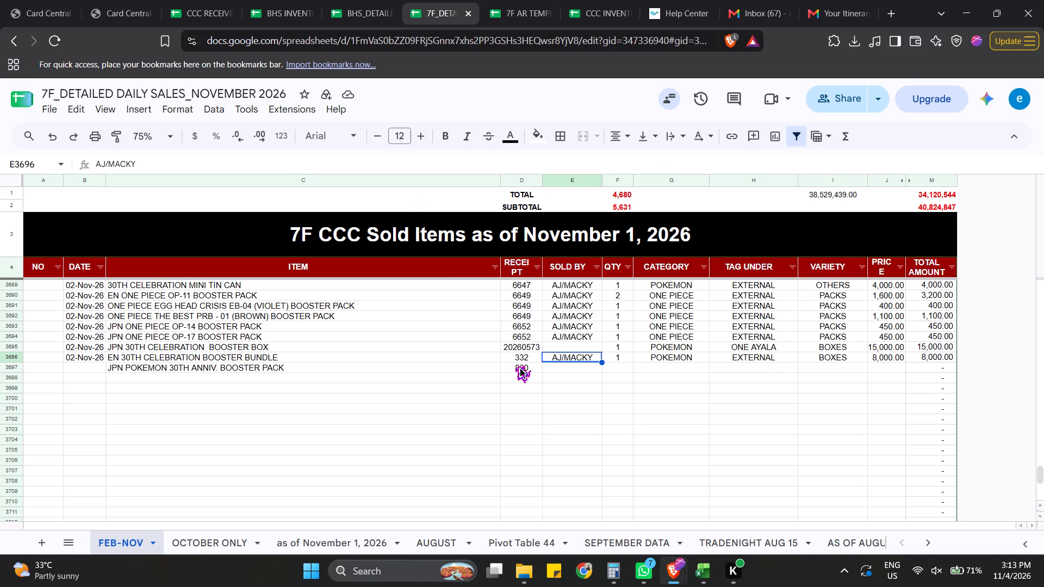
left_click(543, 383)
left_click(519, 366)
key("alt+Tab")
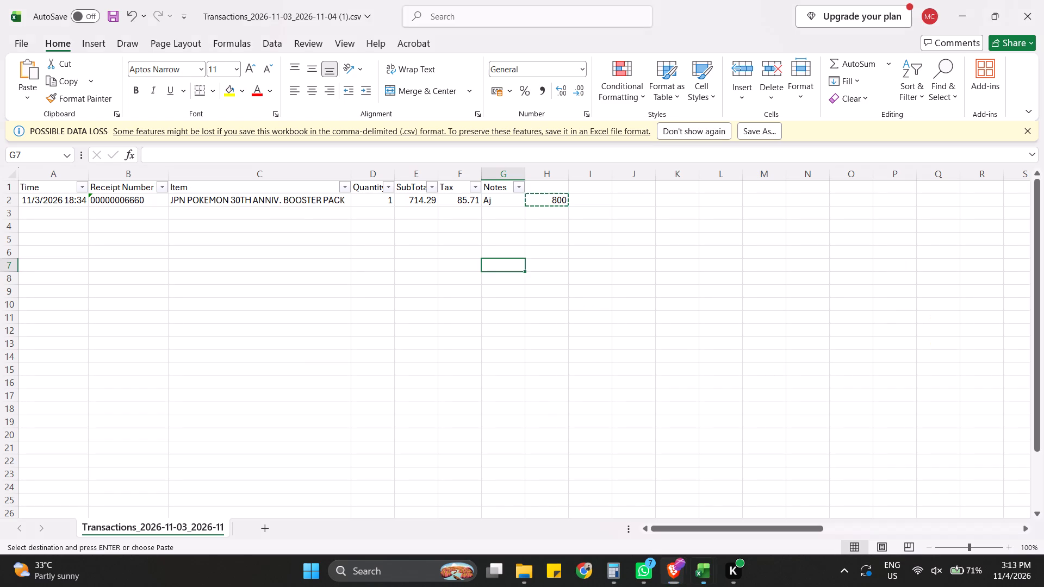
key("alt+Tab")
left_click_drag(533, 392, 533, 387)
left_click(523, 369)
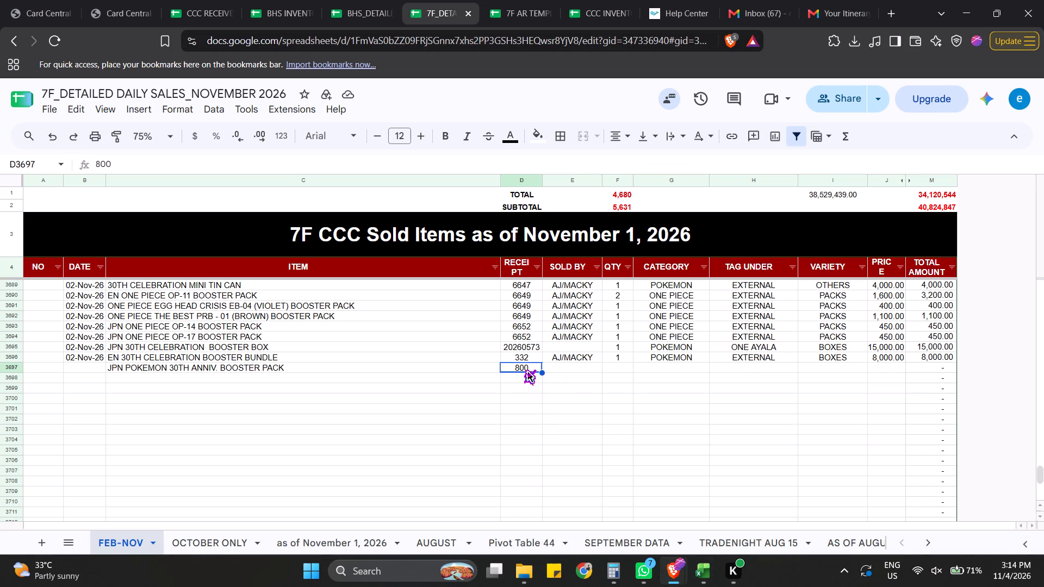
key("BackSpace")
left_click(878, 373)
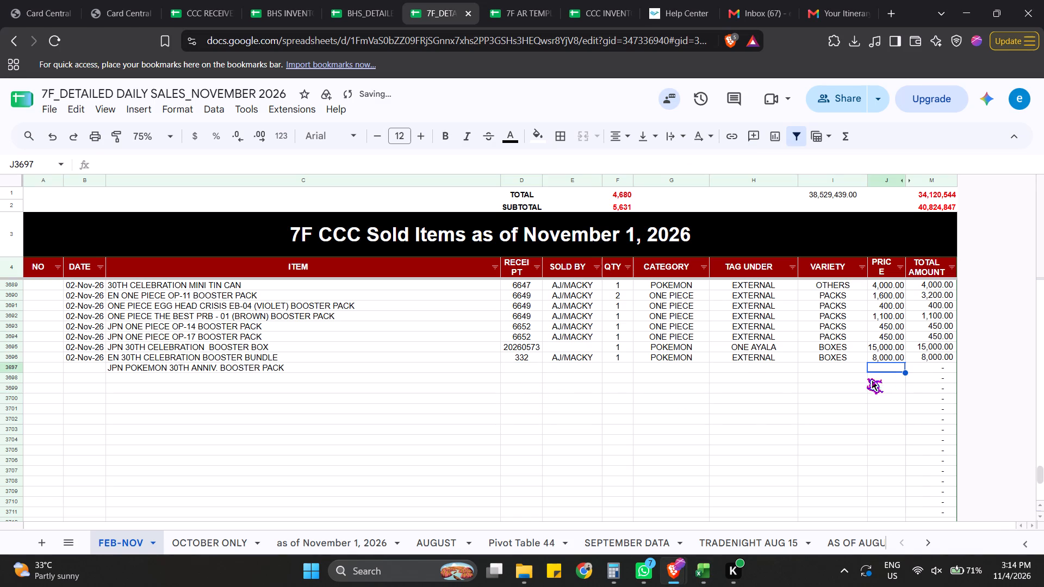
key("ctrl+shift+v")
left_click(576, 411)
key("alt+Tab")
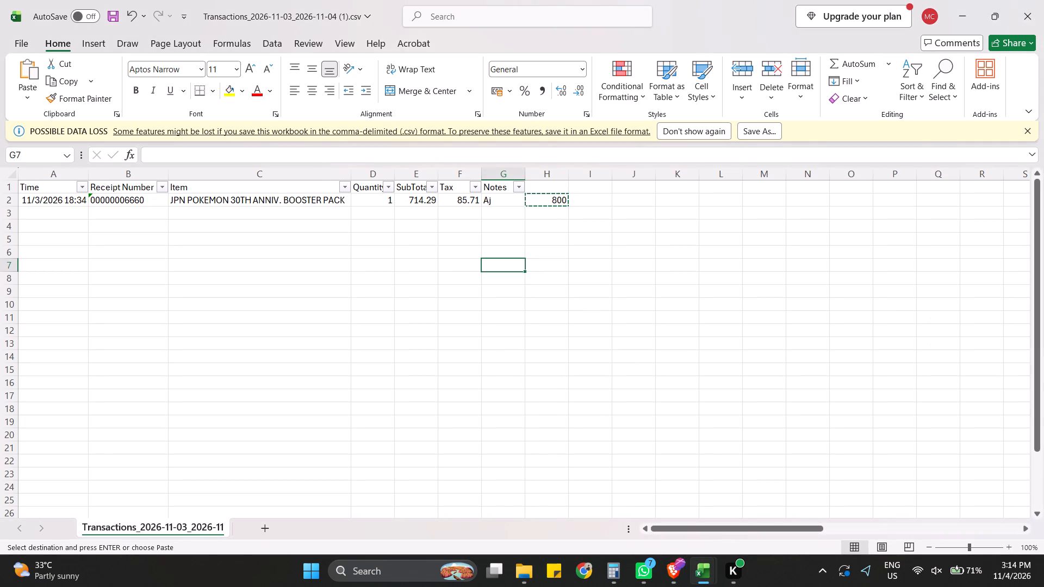
left_click(130, 203)
key("ctrl+c")
key("alt+Tab")
left_click(328, 423)
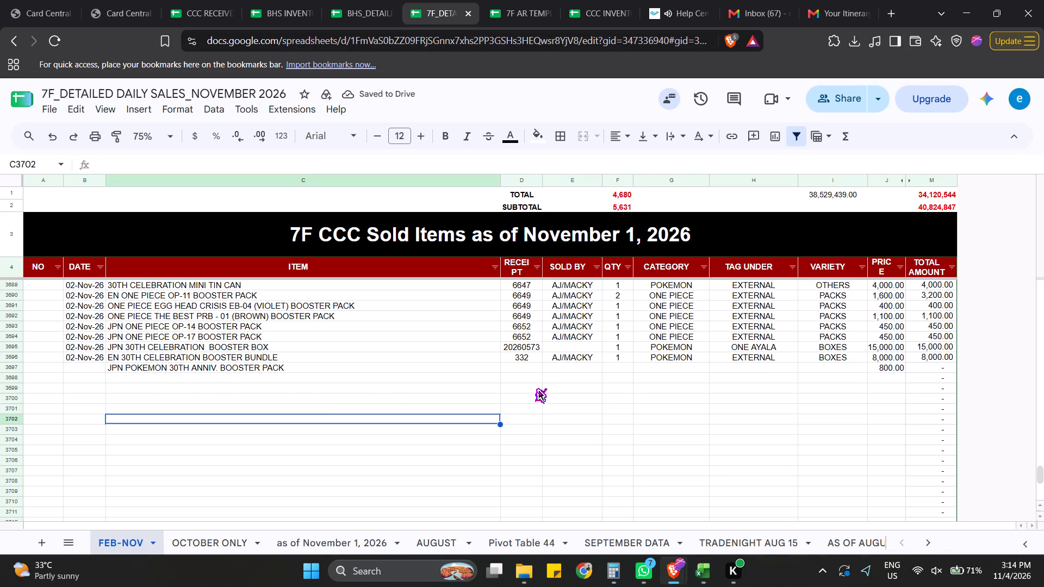
left_click(518, 366)
key("ctrl+shift+v")
left_click(556, 383)
Fill in AJ/MACKY under SOLD BY and 1 under QTY for the booster pack in row 3697.
left_click(560, 363)
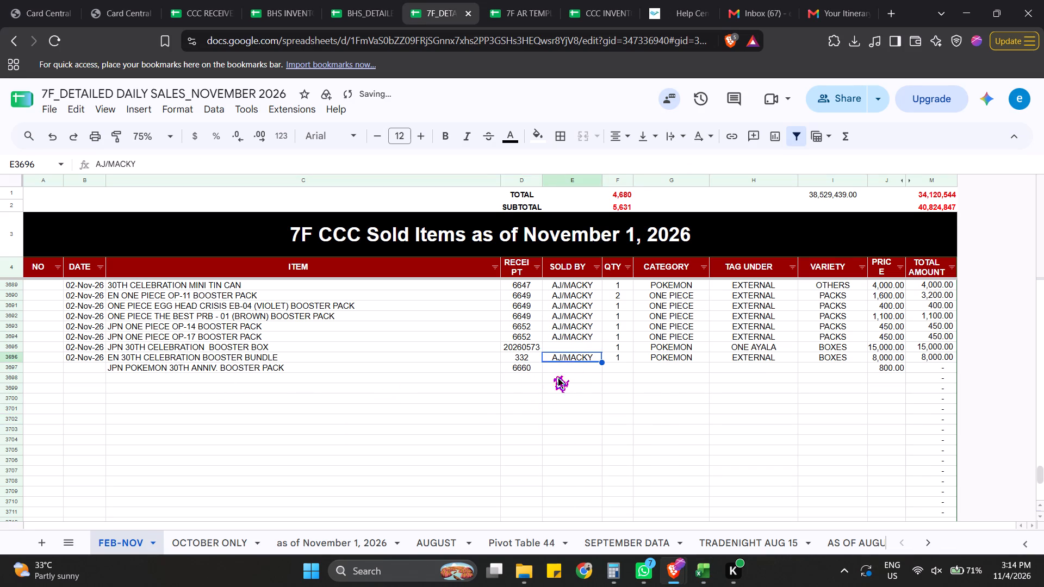
left_click(540, 388)
key("alt+Tab")
key("alt+Tab")
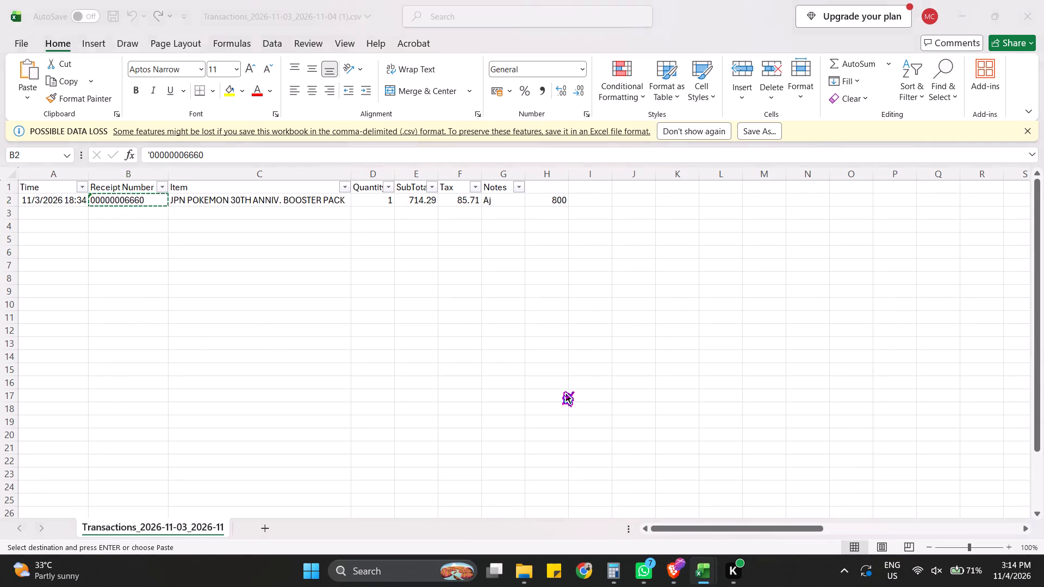
left_click(570, 371)
key("a")
key("j")
left_click(633, 365)
key("1")
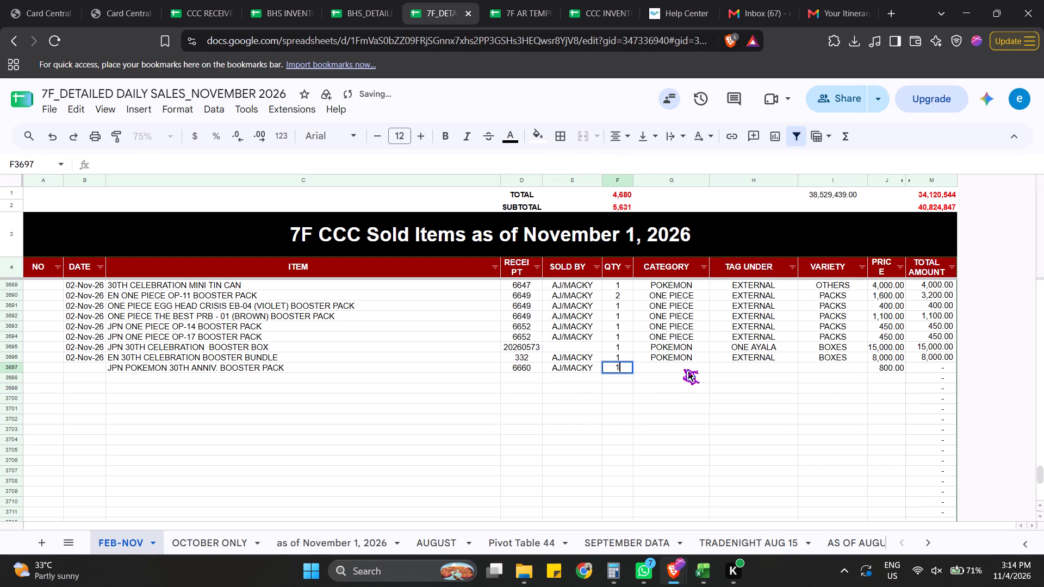
left_click(681, 363)
Change the SOLD BY entry in row 3697 to AJ.
left_click(585, 360)
left_click(582, 368)
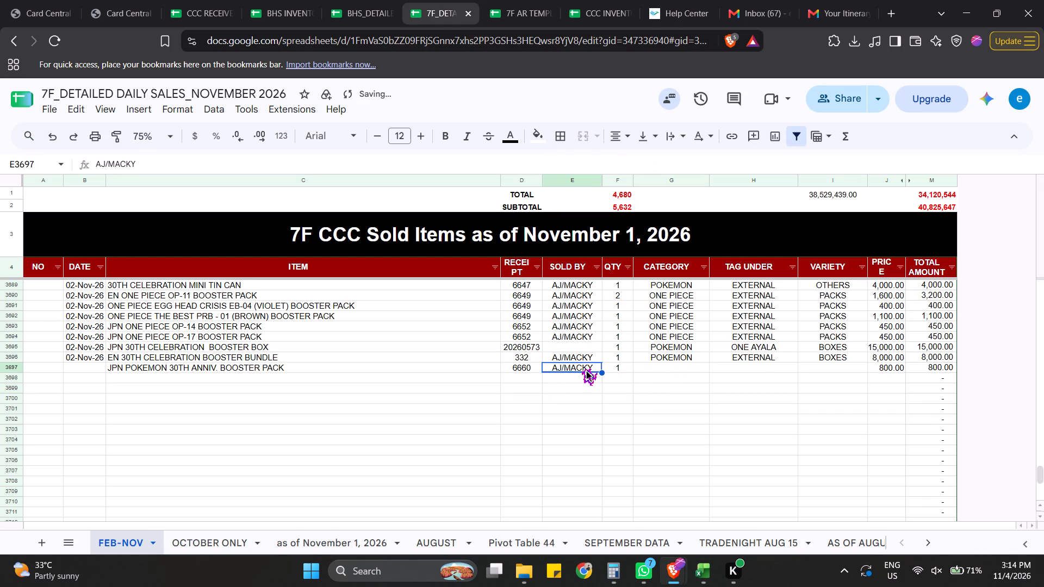
type("aj")
key("BackSpace")
key("BackSpace")
key("BackSpace")
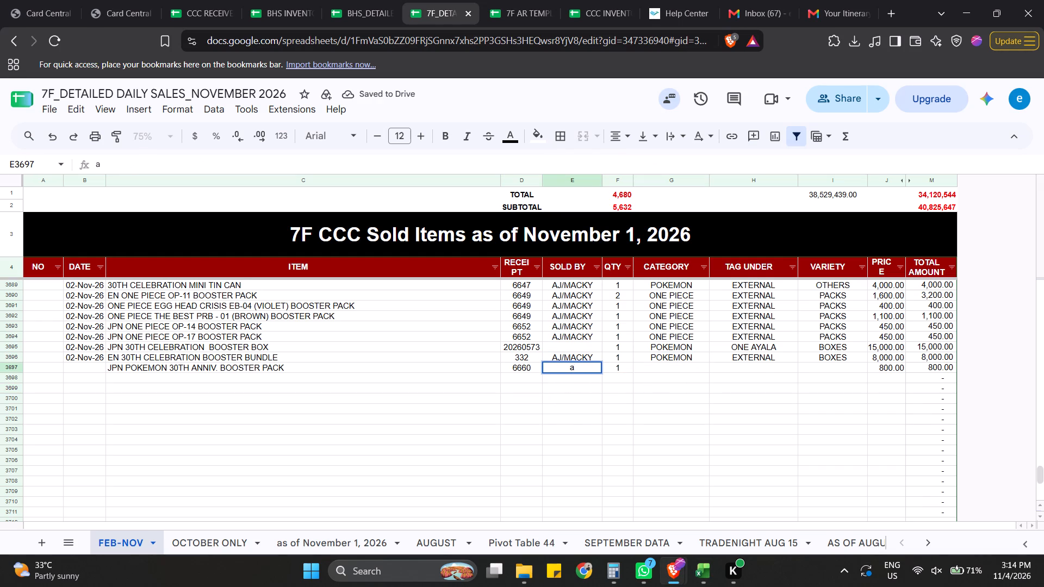
key("BackSpace")
key("Return")
Classify the row 3697 sale with category POKEMON, tag under EXTERNAL and variety PACKS.
key("Tab")
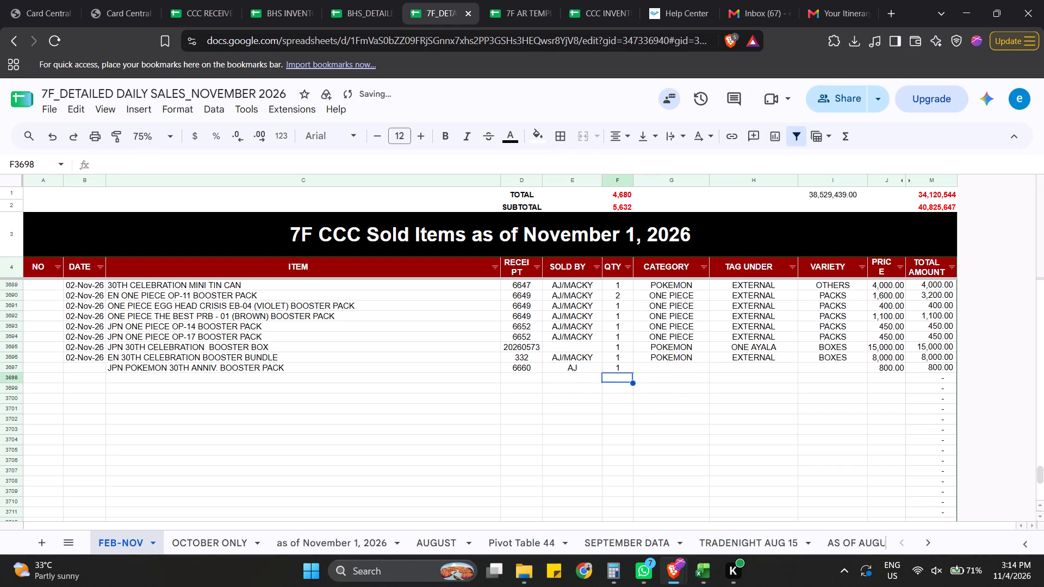
key("Tab")
key("Up")
type("PO")
key("Tab")
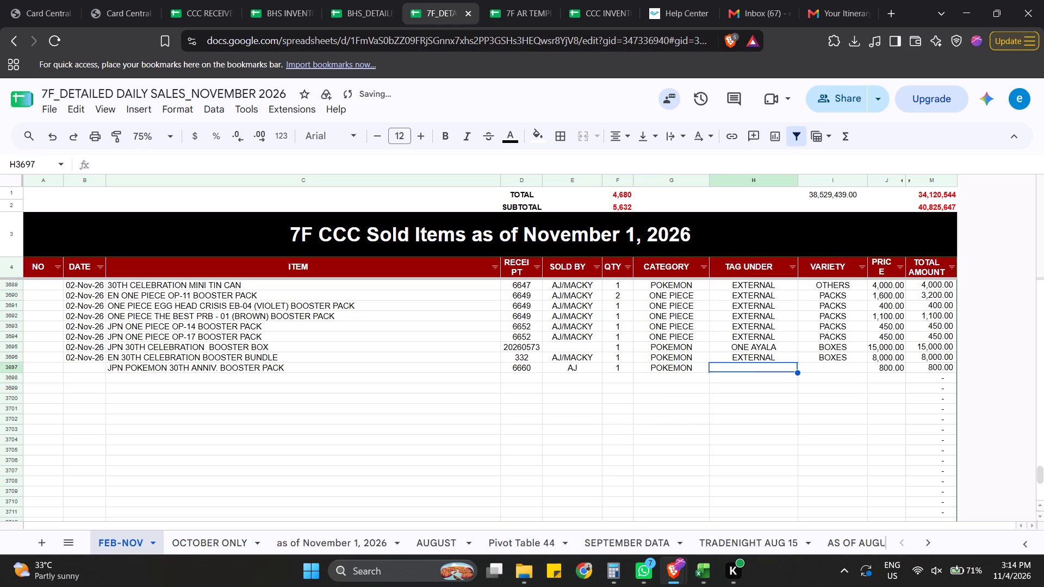
type("EX")
key("Tab")
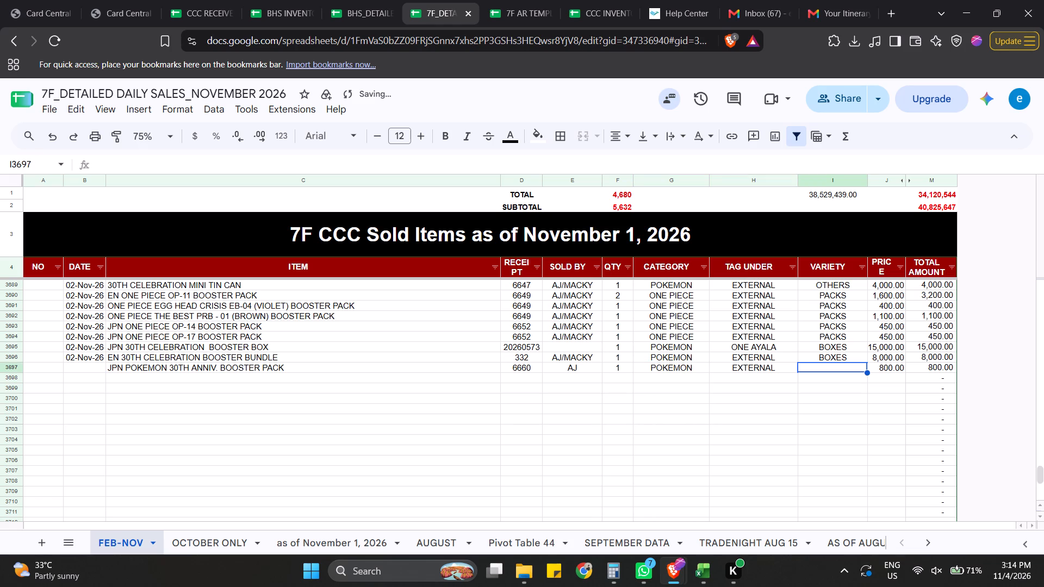
type("PA")
key("Return")
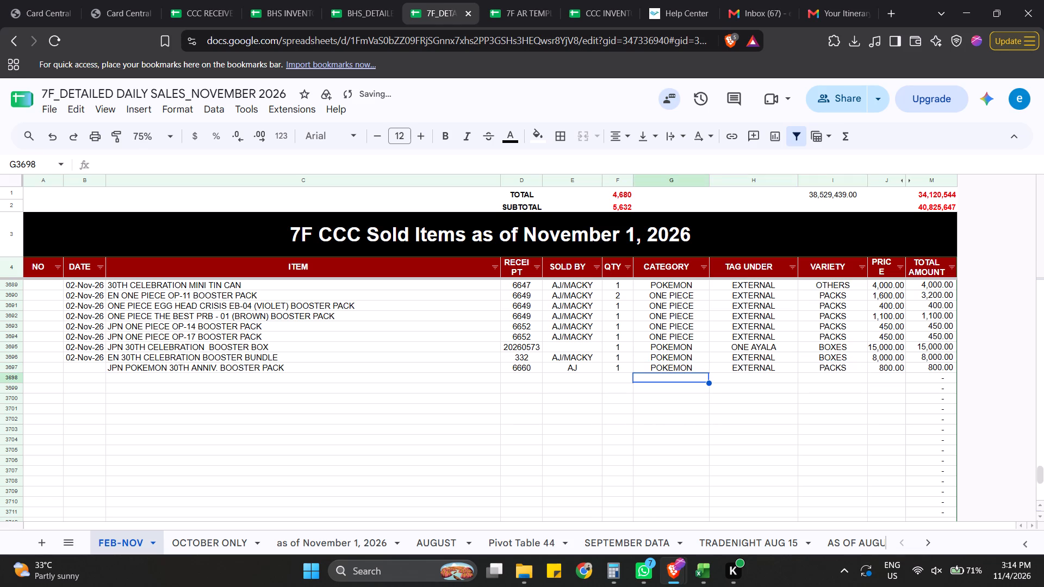
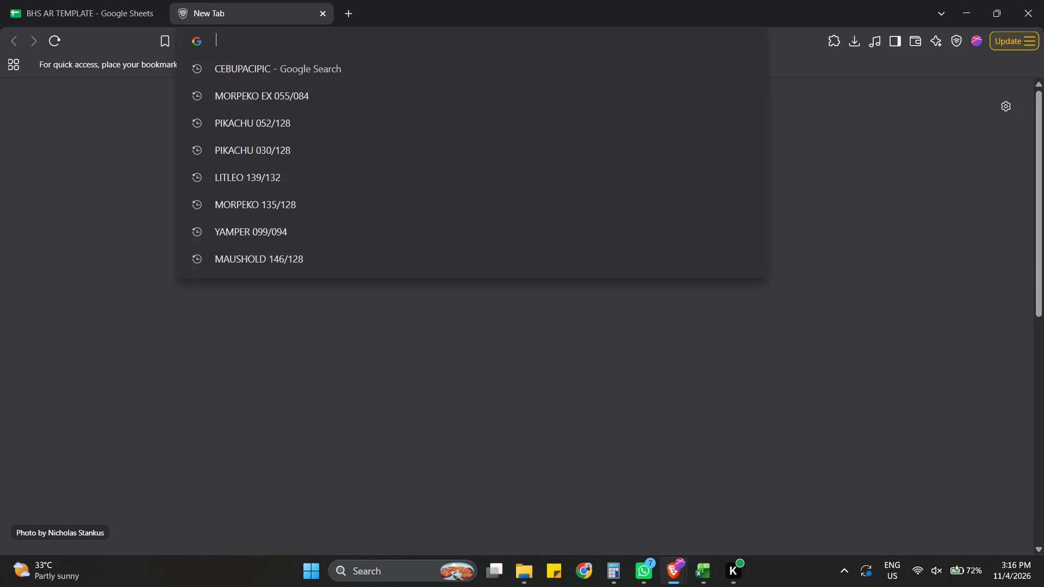
type("7F AR")
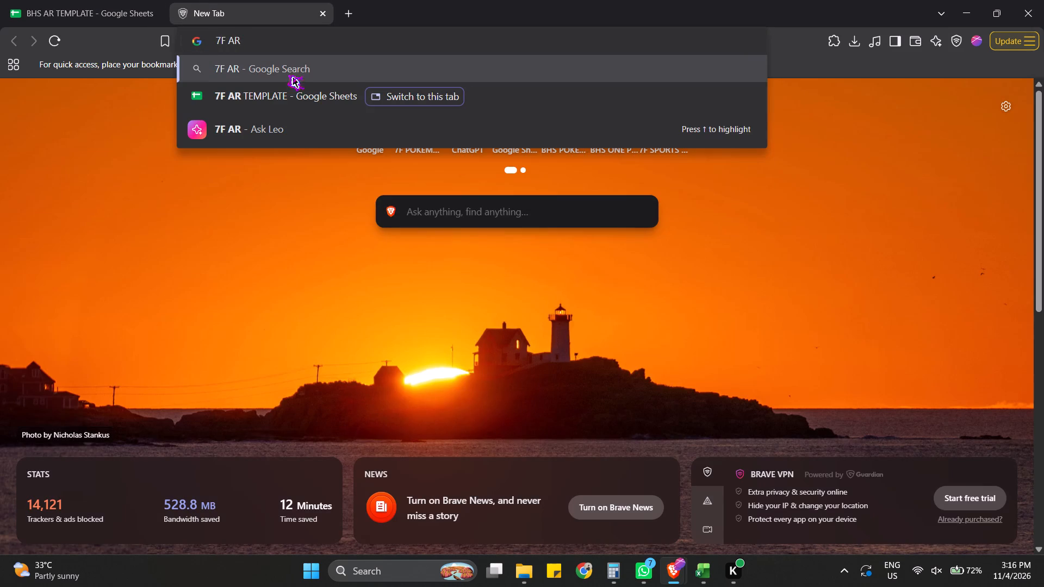
left_click(286, 93)
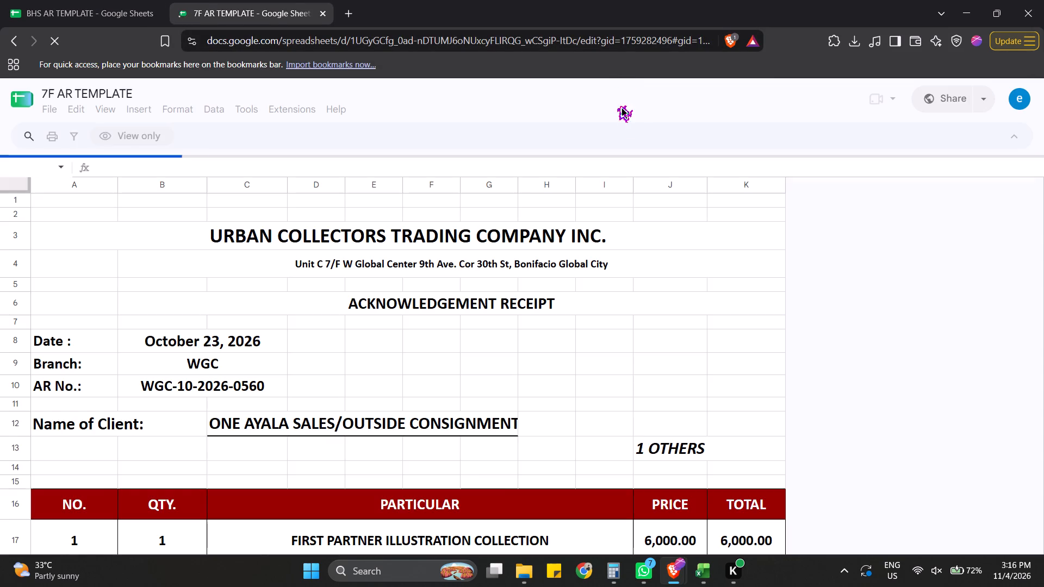
scroll(554, 274, "down", 3)
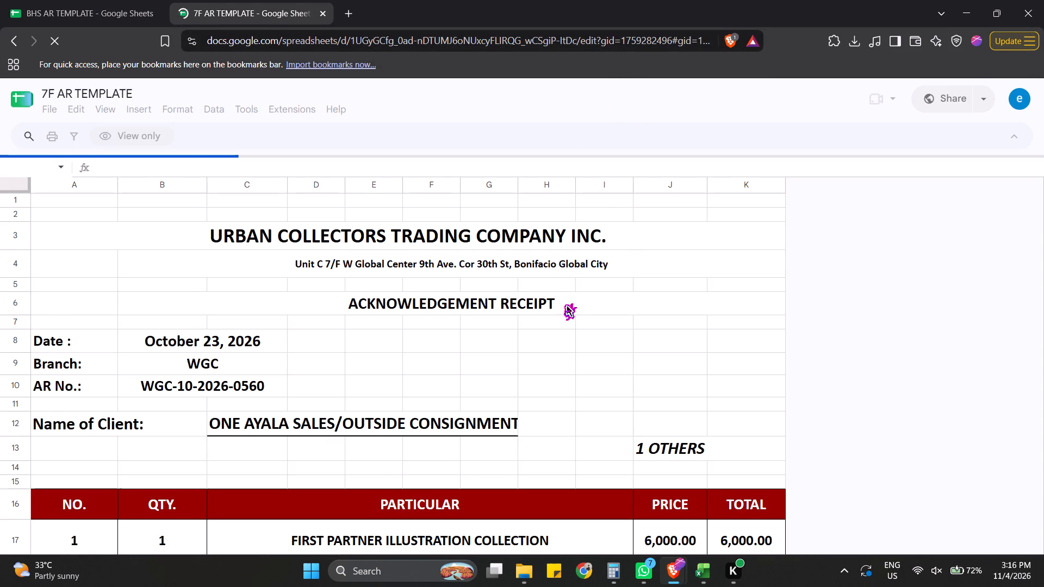
scroll(634, 405, "down", 4)
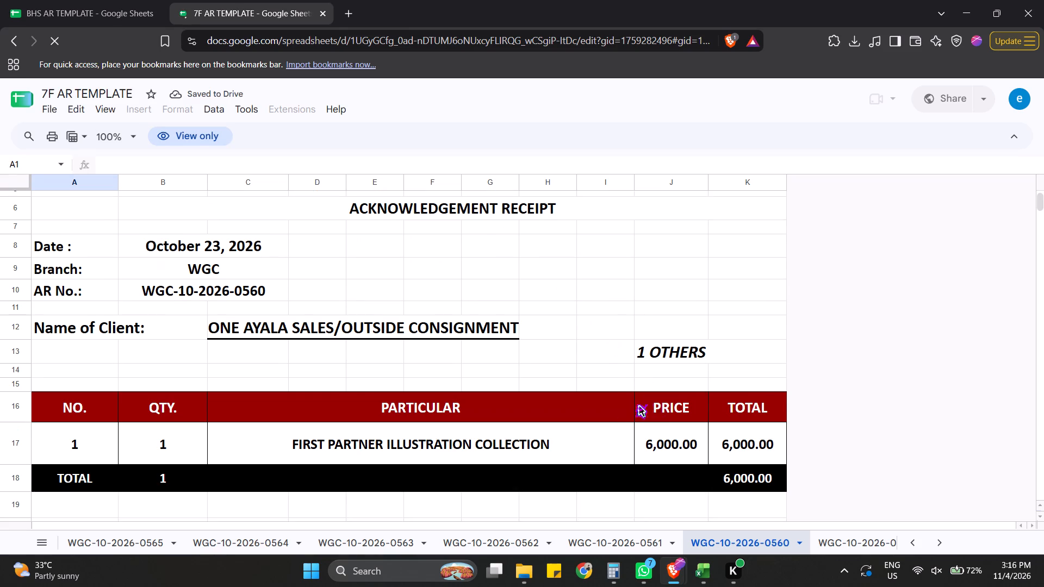
scroll(391, 474, "up", 4)
left_click(130, 545)
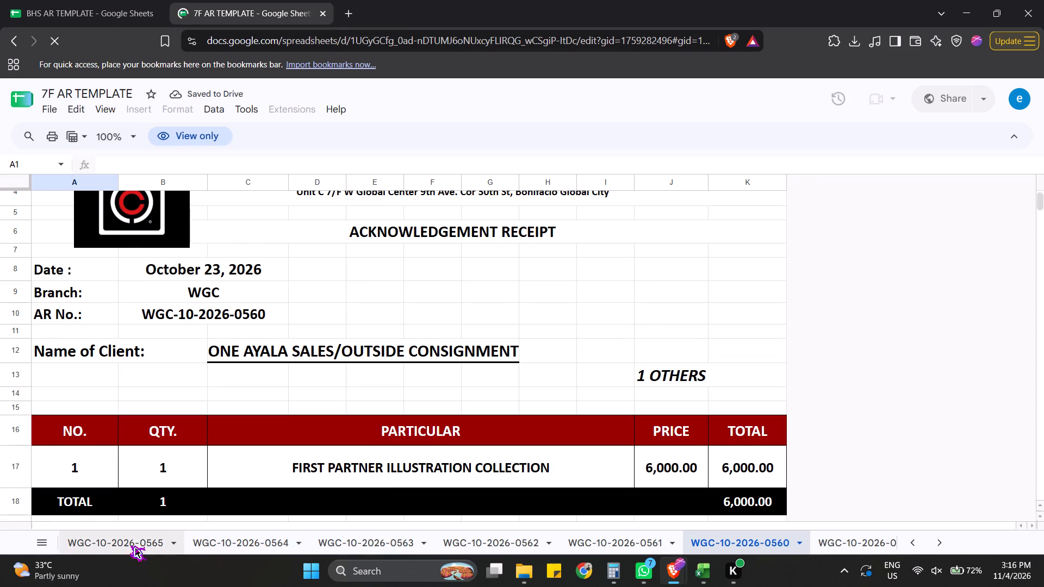
scroll(166, 539, "up", 13)
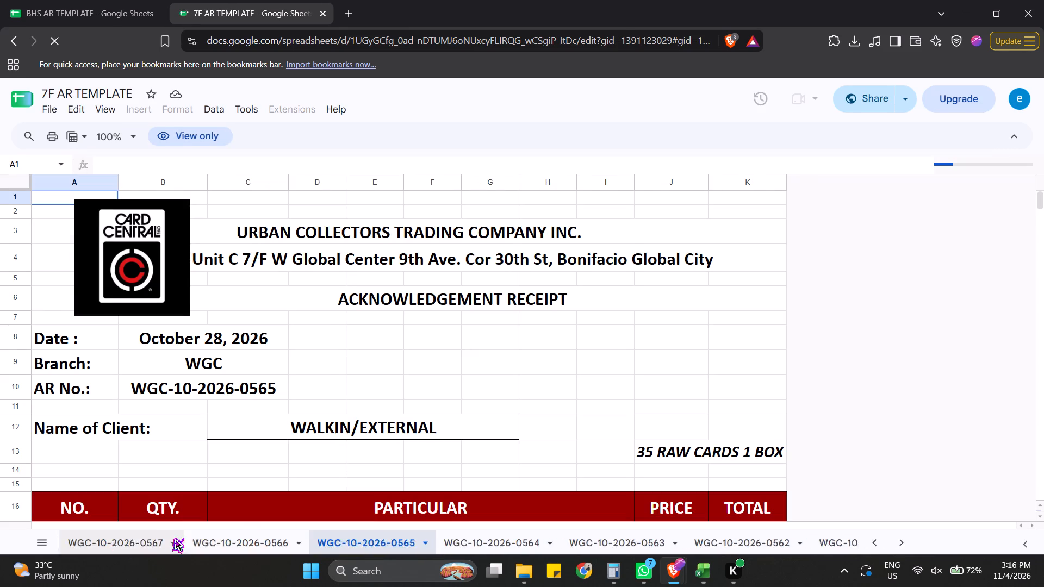
scroll(171, 538, "up", 20)
scroll(171, 538, "up", 16)
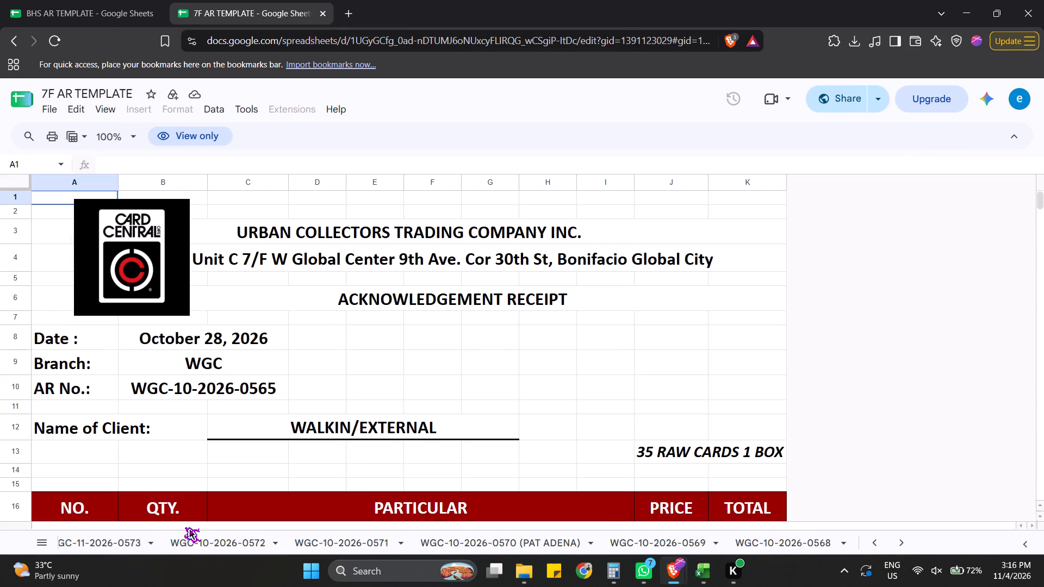
scroll(184, 527, "up", 4)
scroll(185, 550, "up", 17)
left_click_drag(160, 540, 154, 542)
scroll(148, 537, "up", 5)
left_click(362, 546)
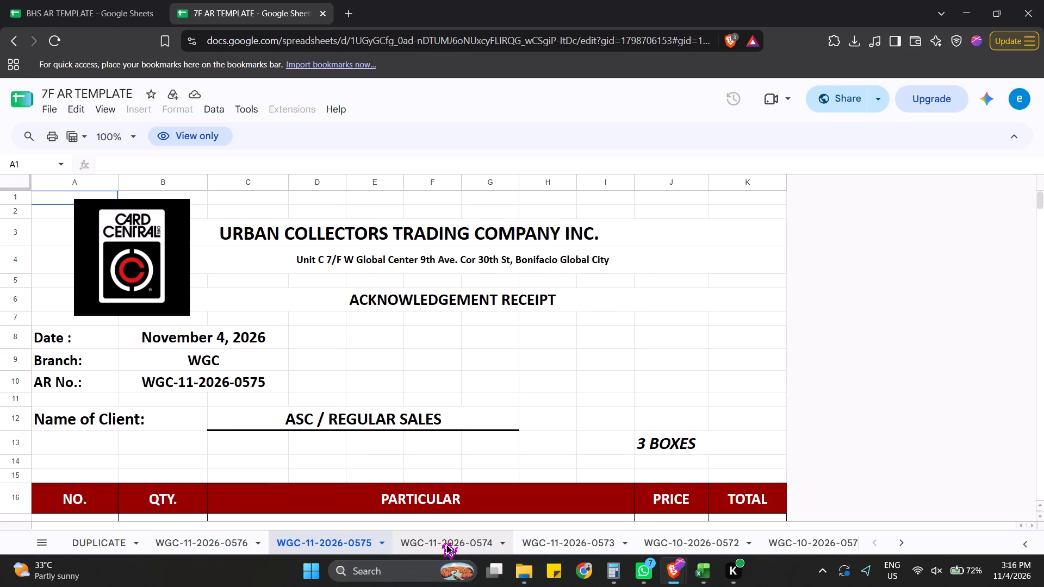
left_click(439, 540)
left_click(587, 541)
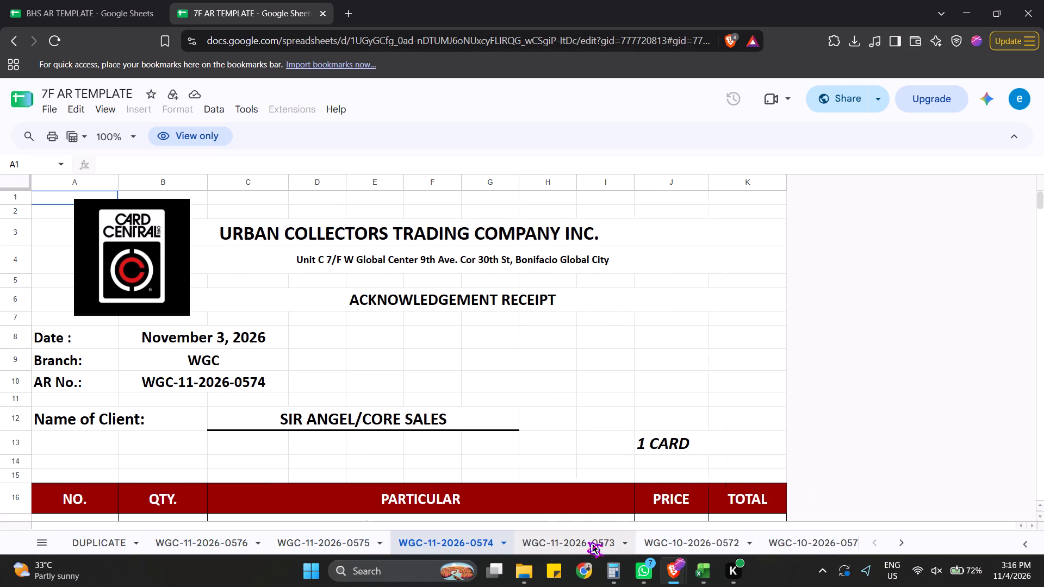
scroll(670, 534, "down", 3)
left_click(504, 542)
scroll(603, 434, "down", 2)
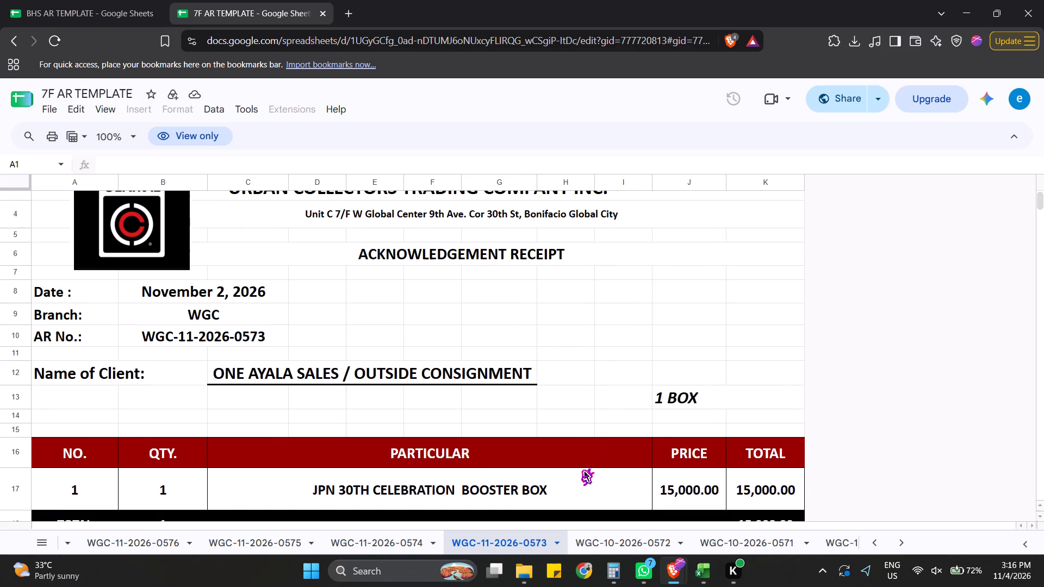
left_click(398, 540)
scroll(577, 401, "down", 6)
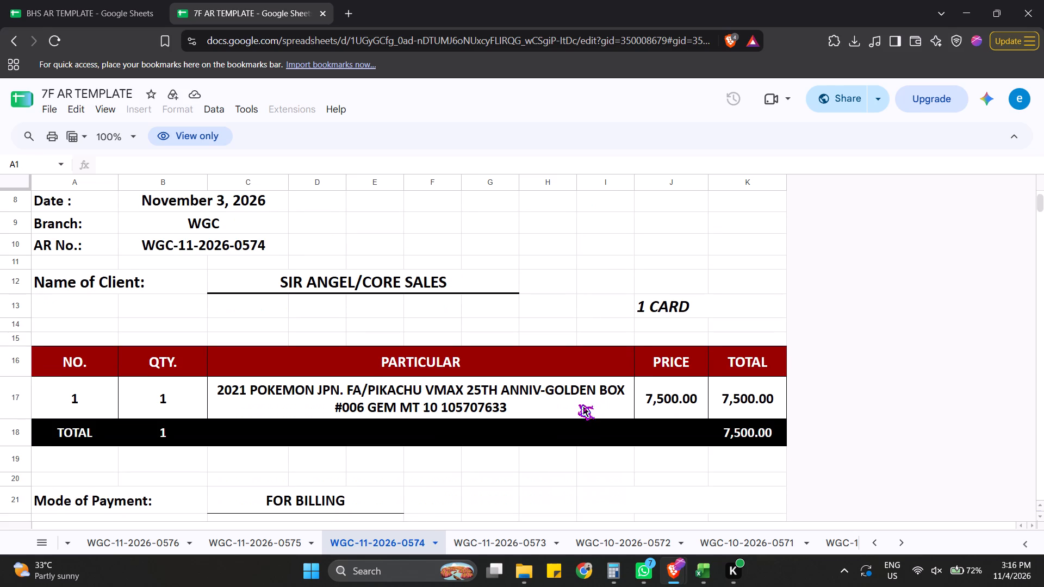
left_click(464, 399)
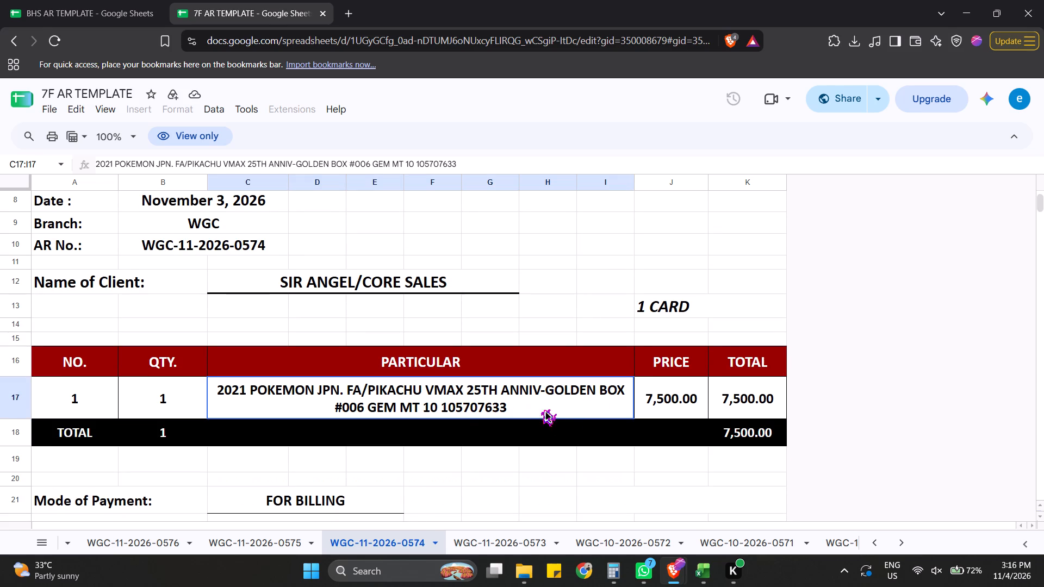
key("ctrl+c")
key("alt+Tab")
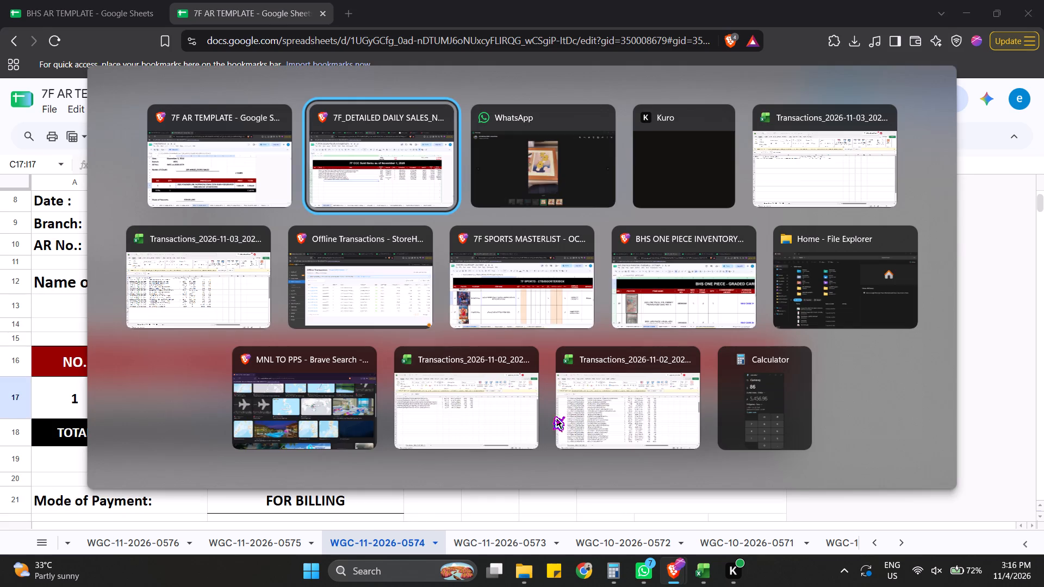
left_click(185, 414)
left_click(178, 364)
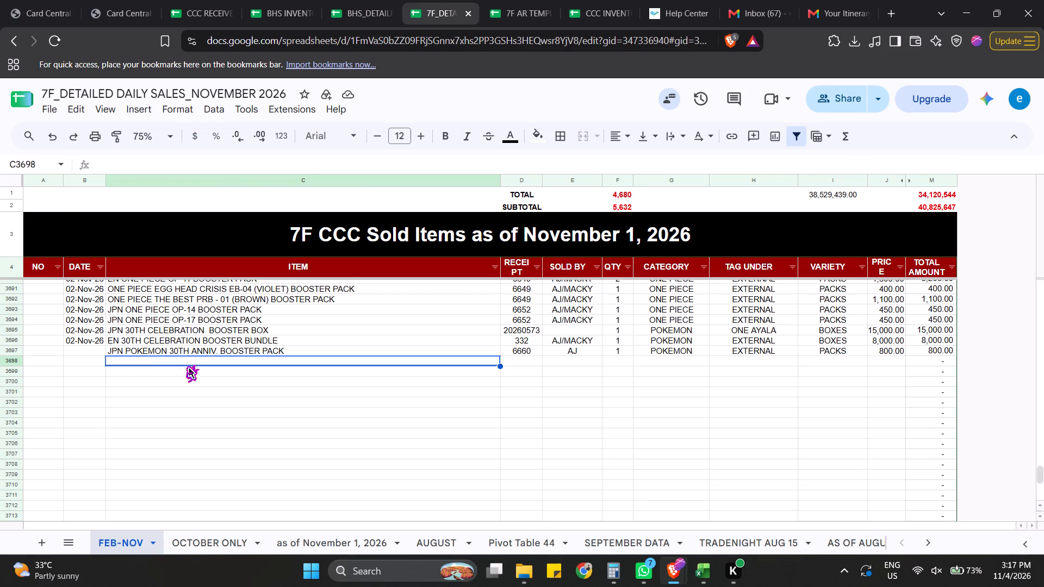
key("ctrl+shift+v")
left_click(399, 417)
left_click(521, 360)
key("alt+Tab")
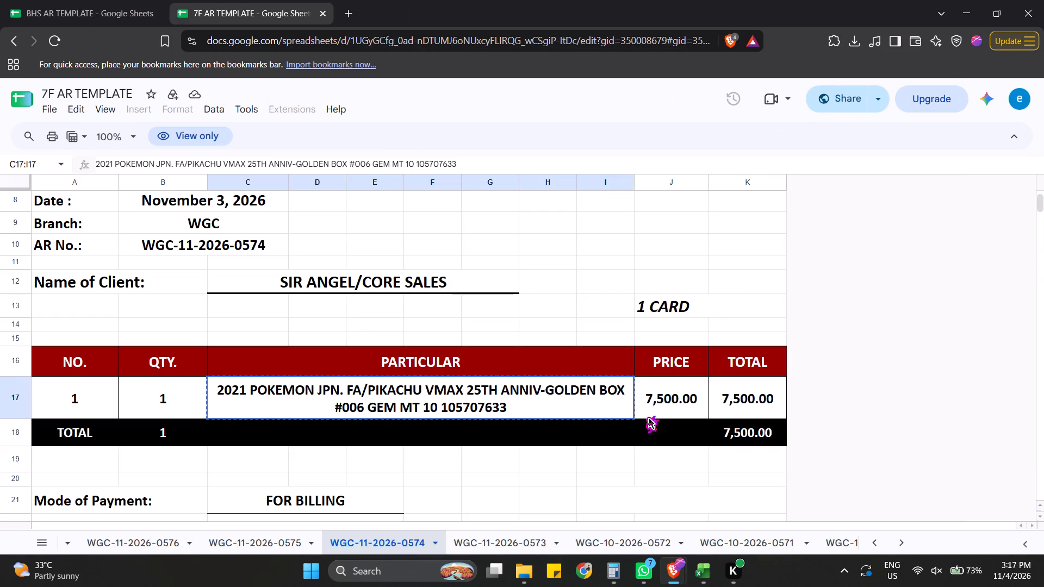
key("alt+Tab")
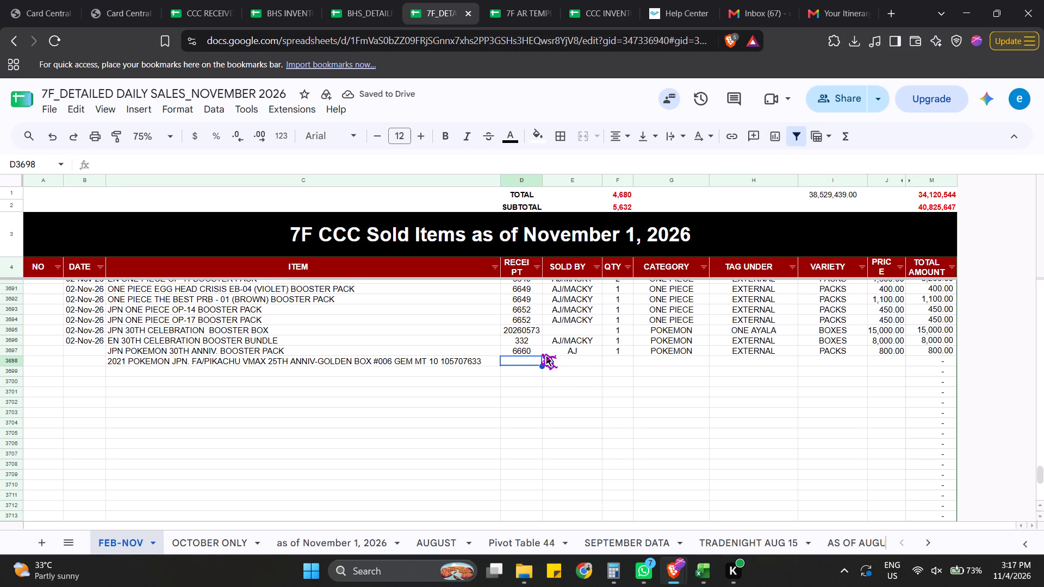
key("Down")
key("Insert")
key("Down")
key("Up")
key("Up")
key("Up")
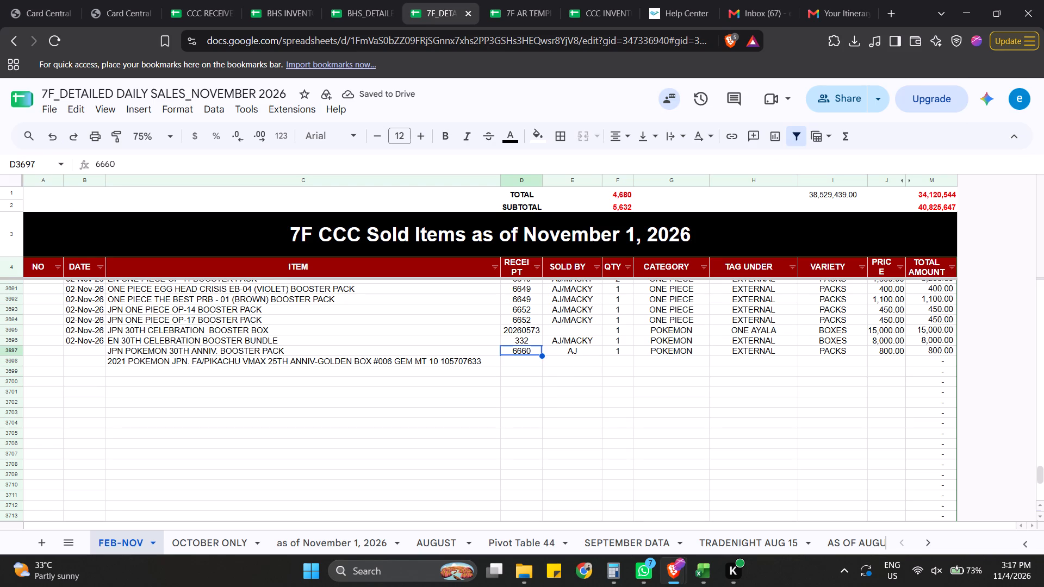
key("Down")
type("2026")
key("alt+Tab")
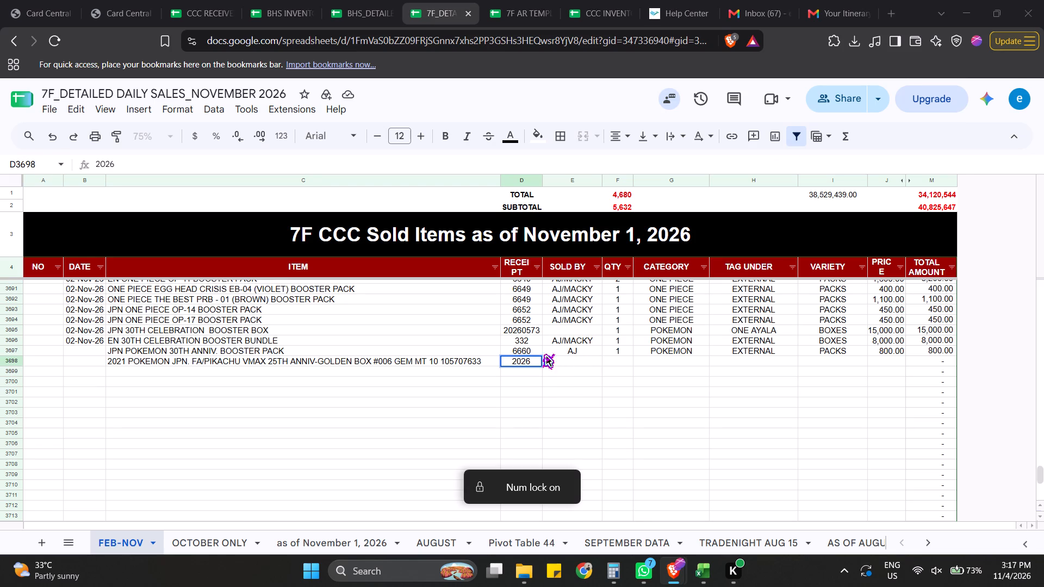
key("alt+Tab")
type("0574")
key("alt+Tab")
key("alt+Tab")
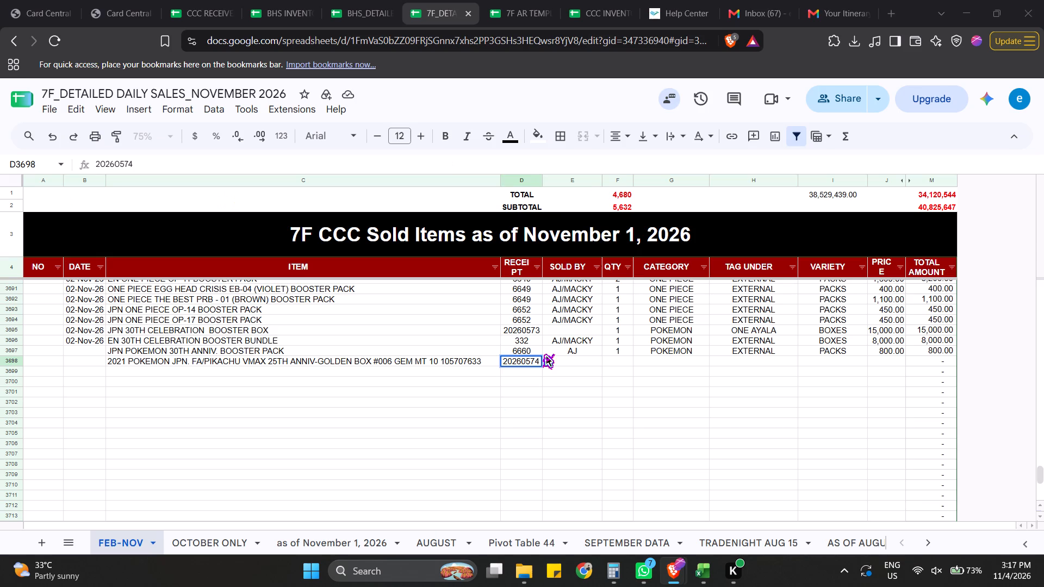
Check the seller on the acknowledgement receipt and fill in AJ under SOLD BY and 1 under QTY in row 3698.
key("Tab")
key("alt+Tab")
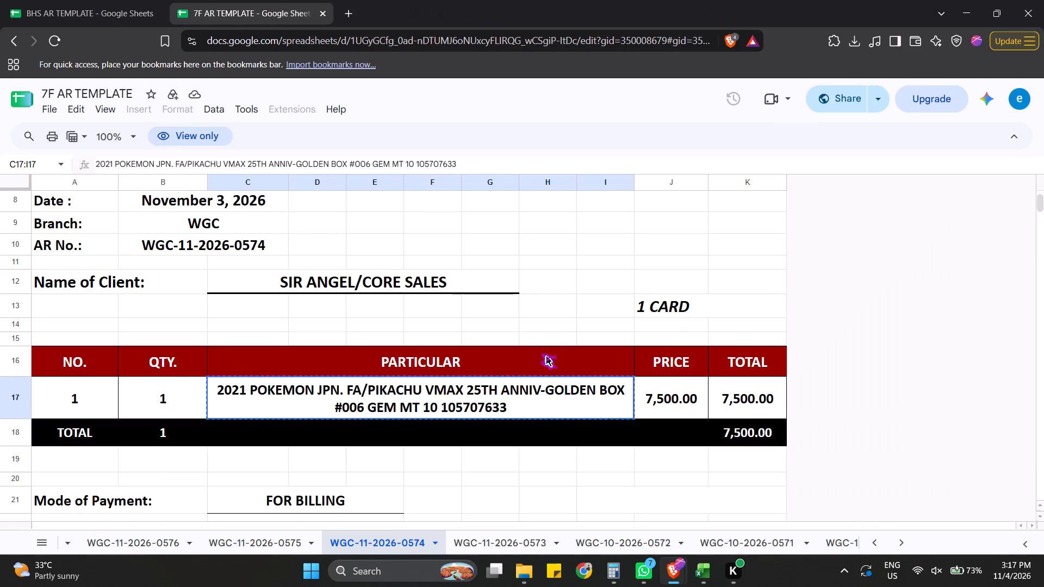
scroll(541, 353, "down", 3)
scroll(541, 353, "up", 1)
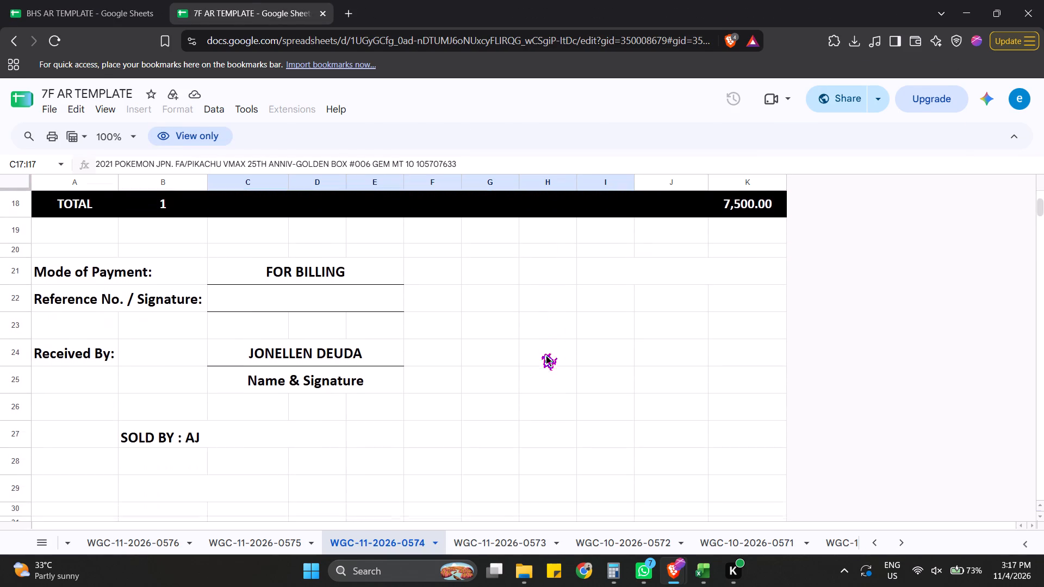
scroll(541, 353, "up", 1)
key("alt+Tab")
type("AJ")
key("Tab")
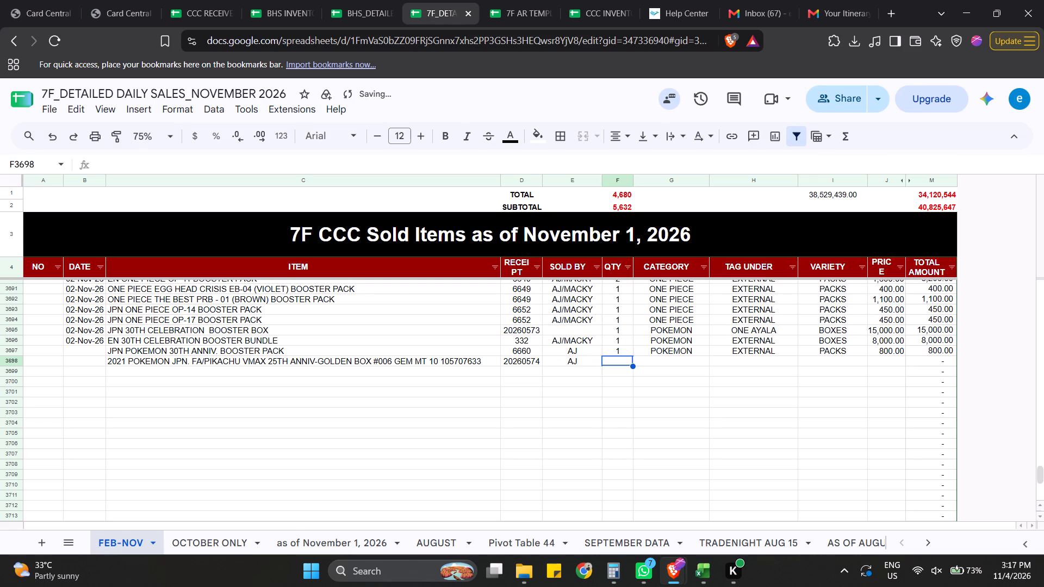
key("1")
key("Tab")
Classify the row 3698 sale with category POKEMON, tag under EXTERNAL and variety GRADED CARDS.
key("alt+Tab")
scroll(541, 353, "up", 1)
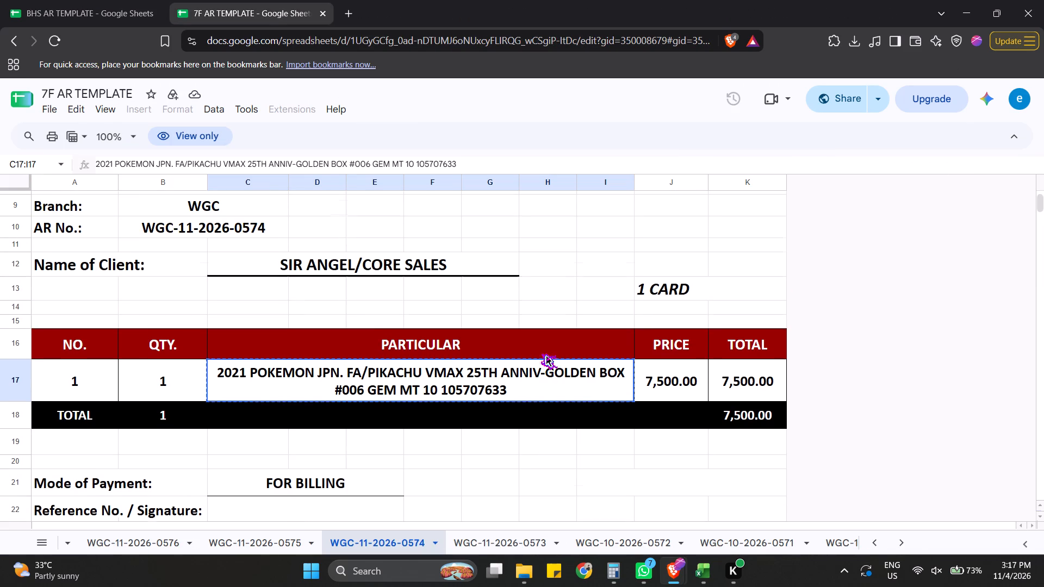
scroll(541, 353, "up", 2)
key("alt+Tab")
type("PO")
key("Tab")
key("alt+Tab")
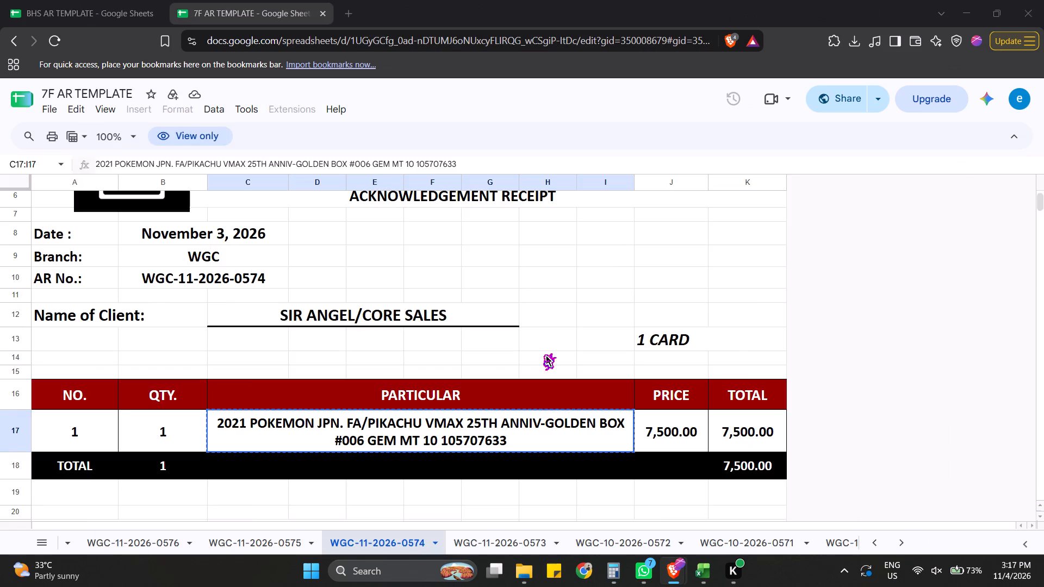
key("alt+Tab")
key("e")
key("Tab")
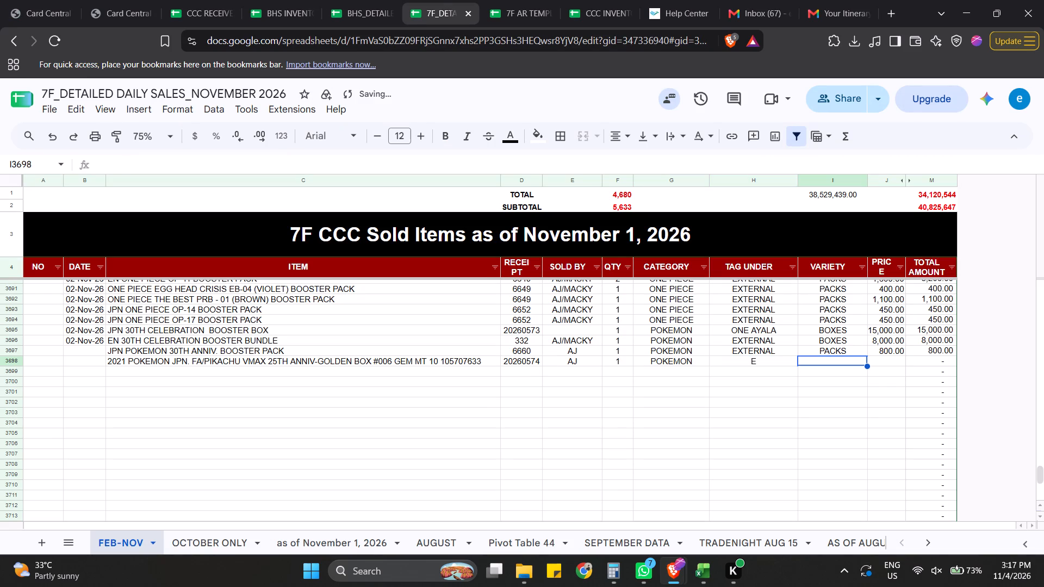
key("Left")
type("EX")
key("Tab")
key("alt+Tab")
key("alt+Tab")
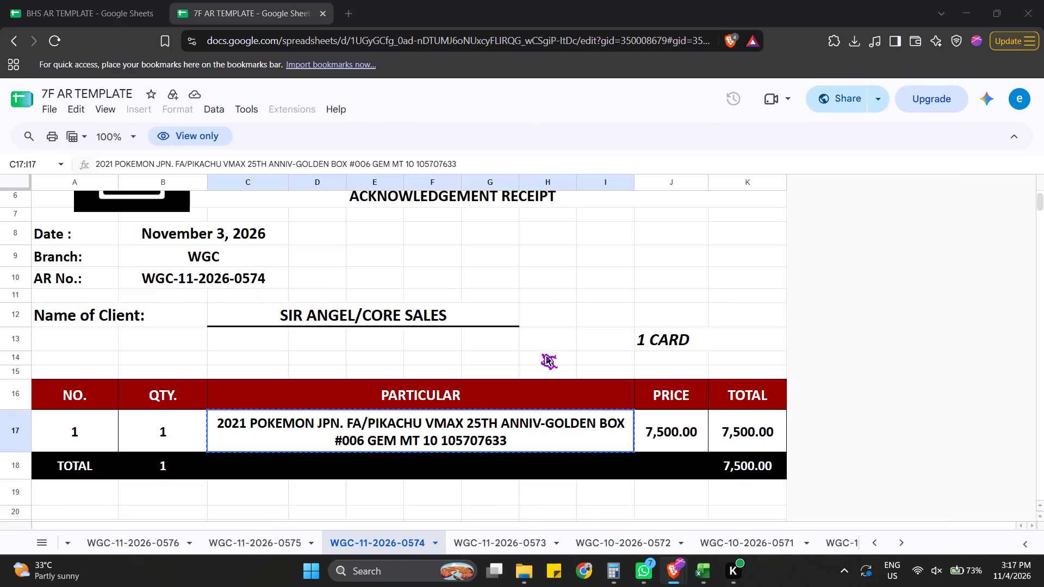
type("GR")
key("Tab")
Enter the receipt's price of 7500 for the Pikachu VMAX card in row 3698.
key("alt+Tab")
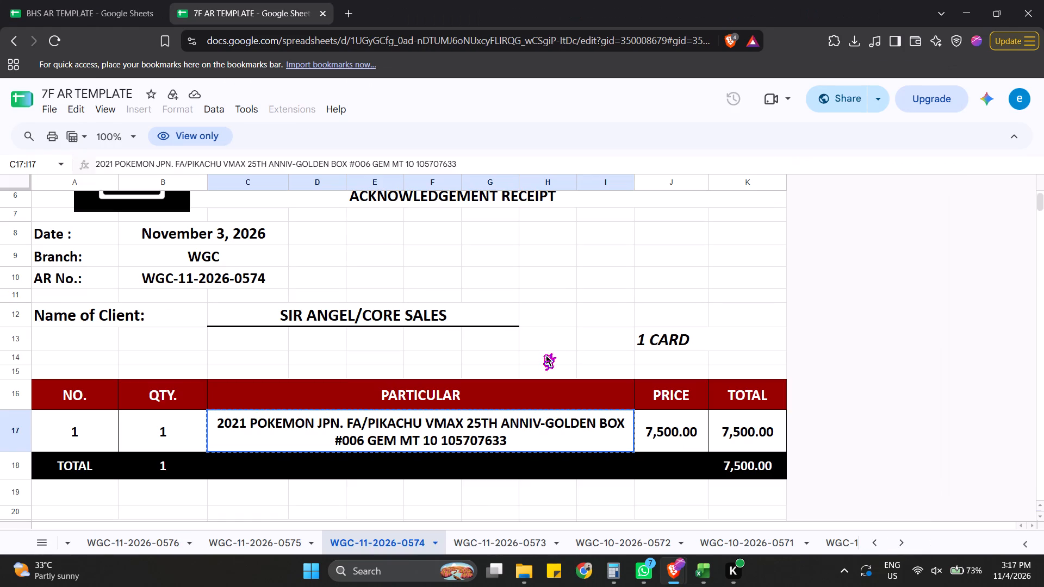
key("alt+Tab")
type("7500")
key("Return")
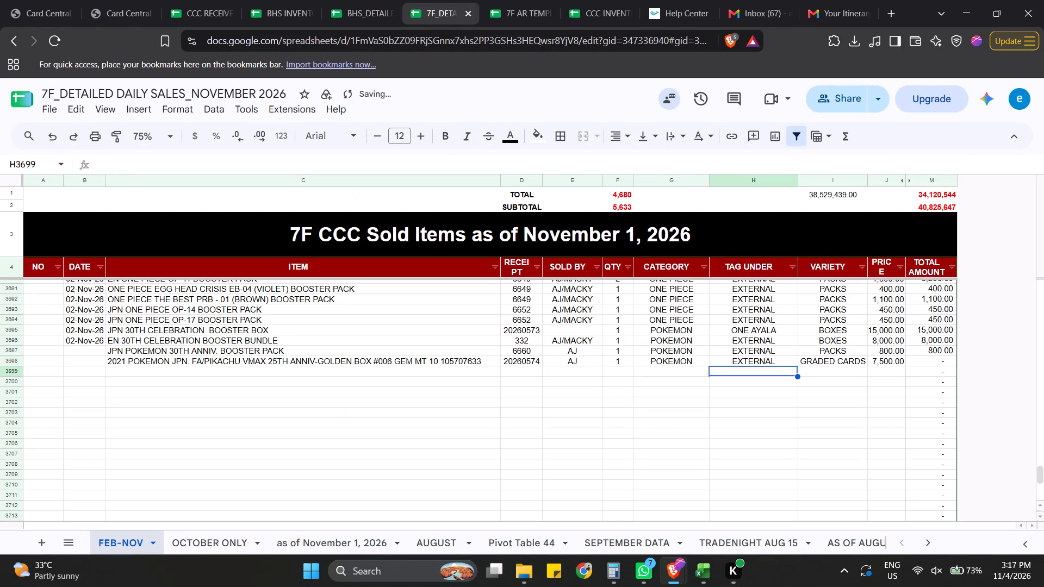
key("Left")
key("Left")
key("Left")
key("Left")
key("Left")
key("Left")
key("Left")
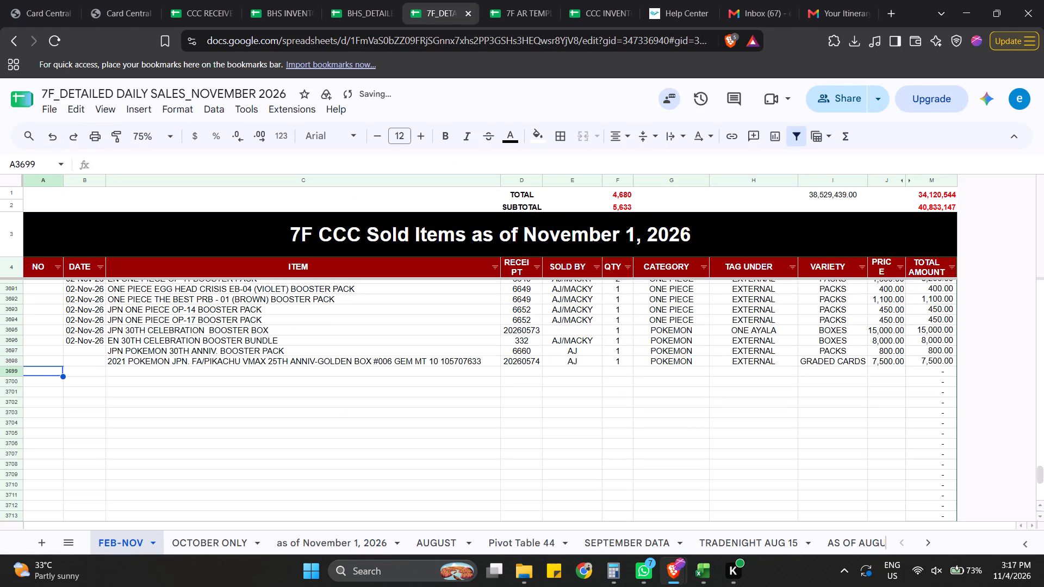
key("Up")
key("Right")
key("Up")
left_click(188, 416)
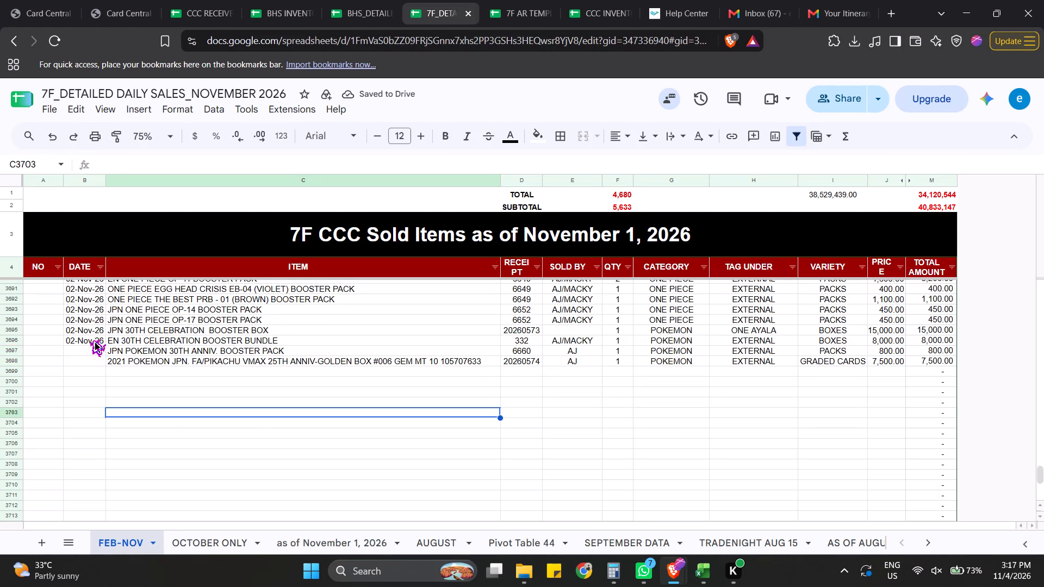
Fill the DATE cells of rows 3697 and 3698 with 03-Nov-26, extending the date series from row 3696.
left_click(90, 340)
left_click(104, 347)
left_click_drag(107, 345, 106, 351)
left_click(111, 385)
left_click(91, 352)
key("ctrl+c")
left_click(91, 360)
key("ctrl+v")
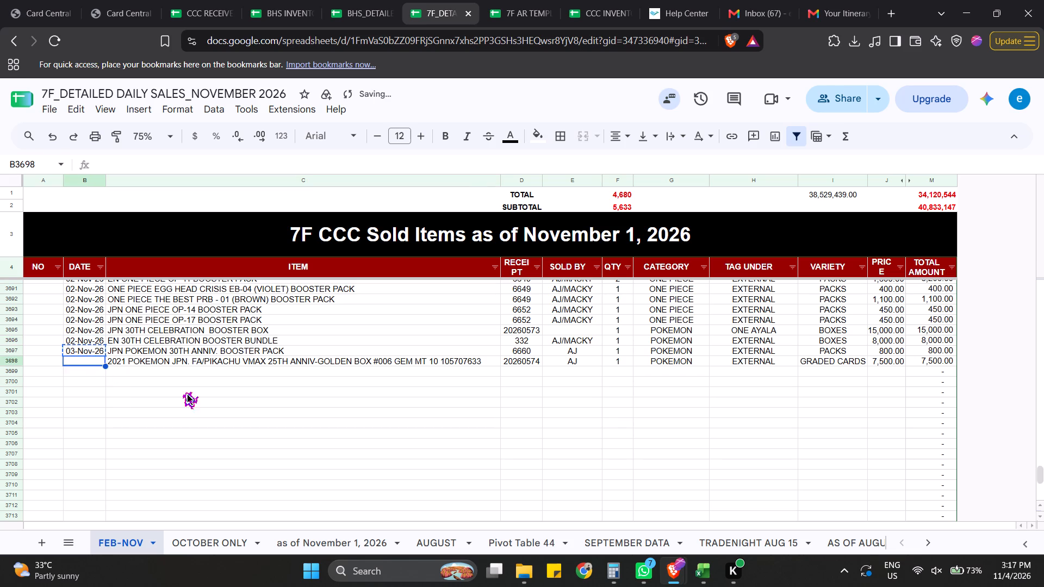
left_click(190, 397)
left_click(362, 434)
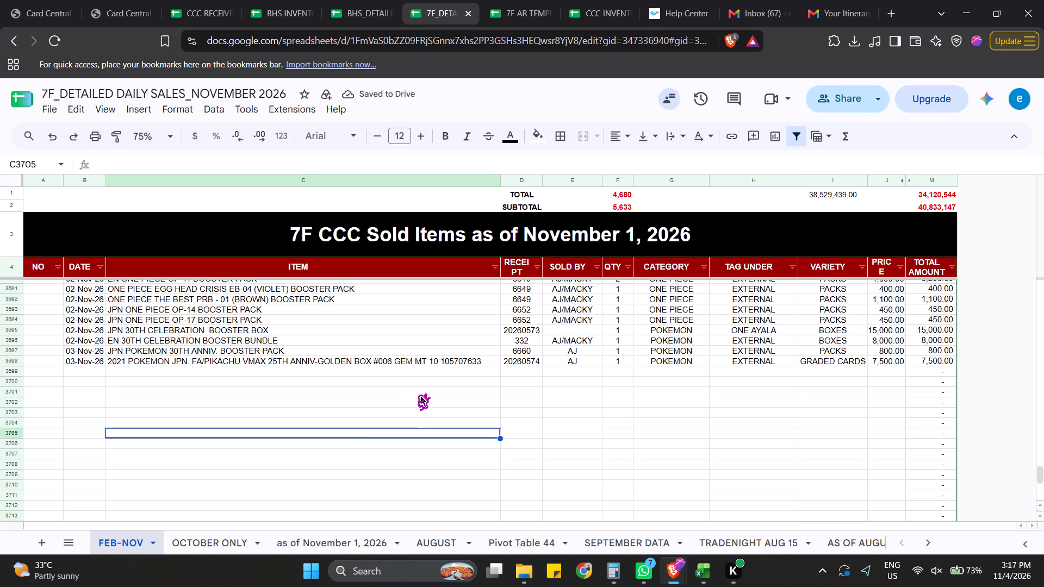
left_click(519, 0)
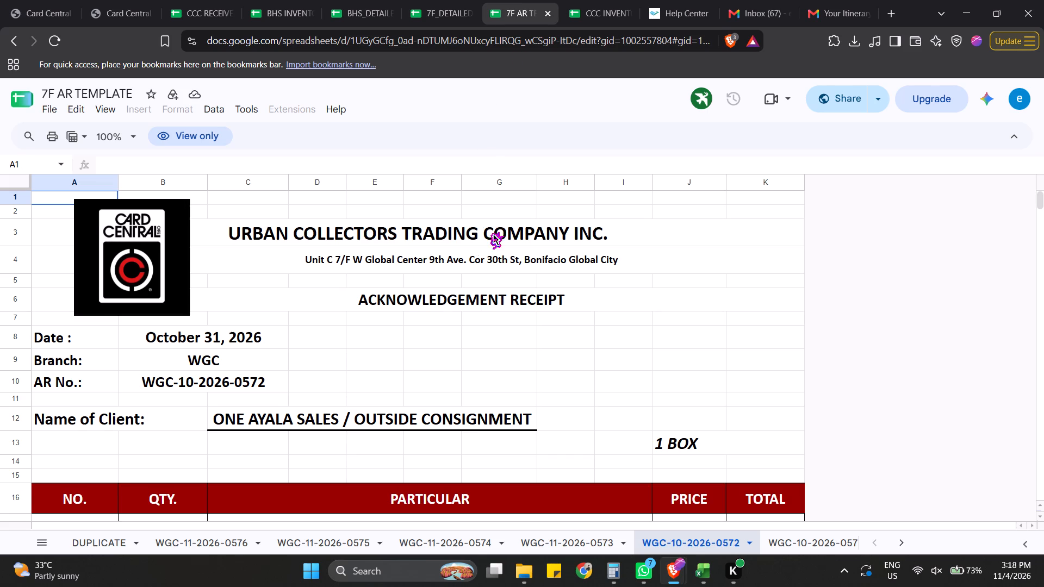
scroll(406, 424, "down", 4)
left_click(572, 541)
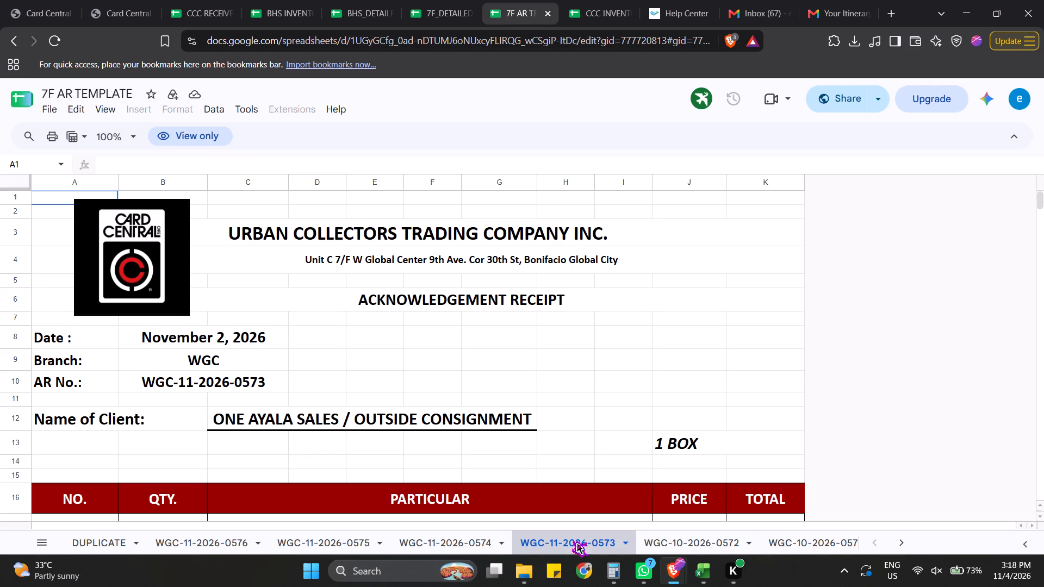
scroll(539, 391, "down", 16)
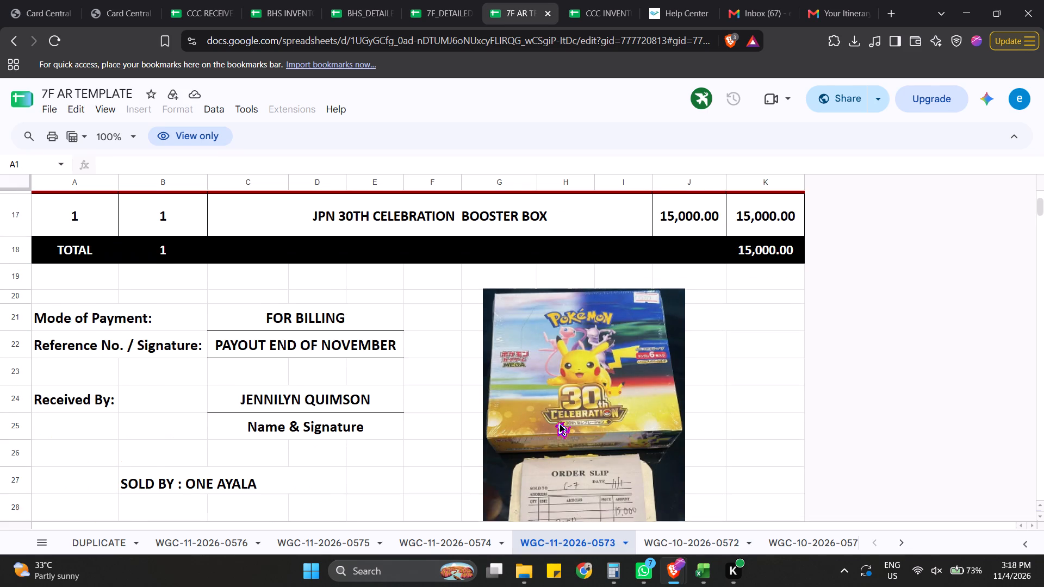
scroll(555, 422, "down", 15)
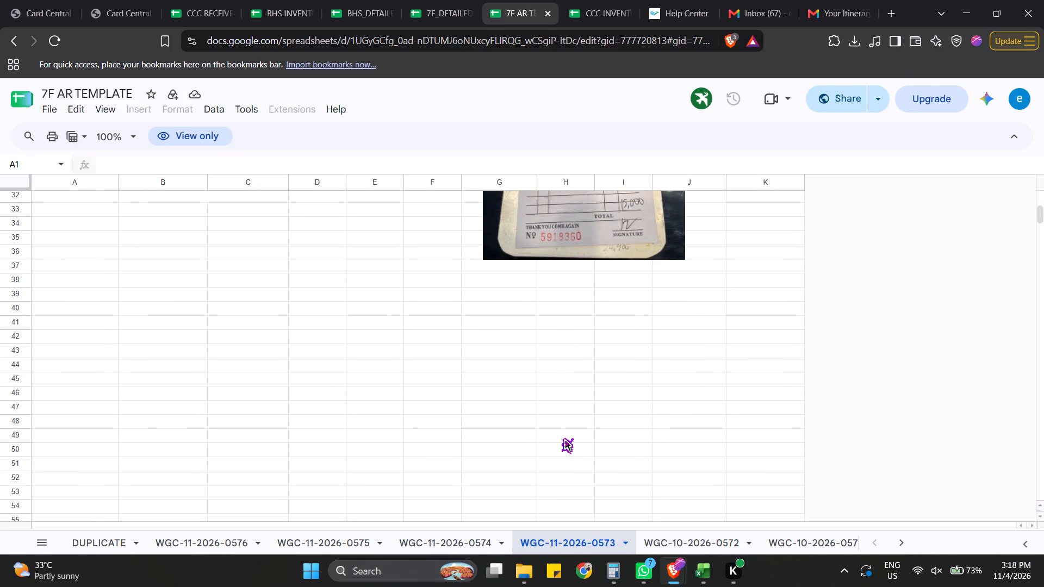
left_click(446, 545)
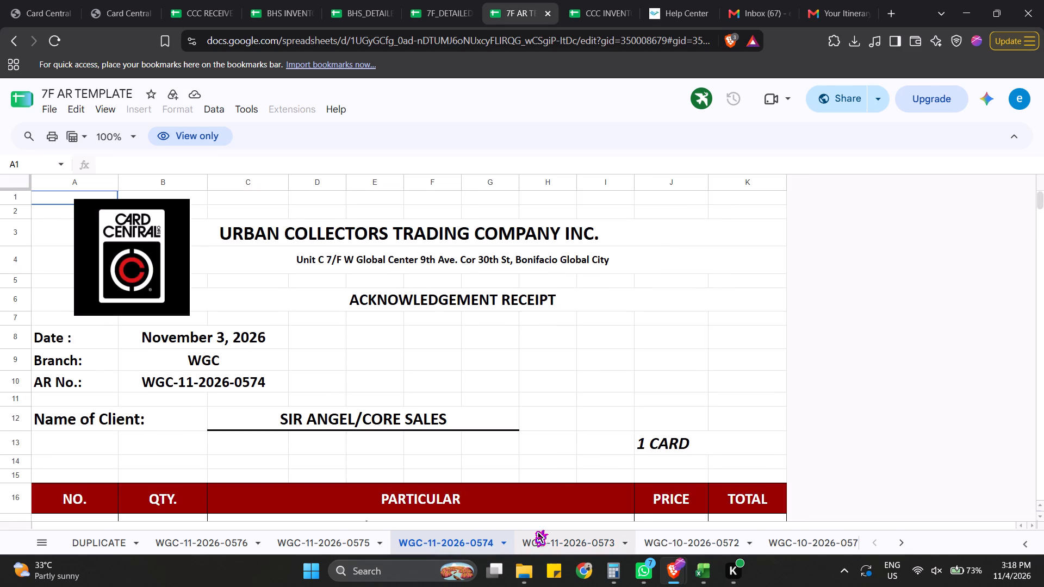
scroll(555, 409, "down", 17)
scroll(555, 415, "up", 9)
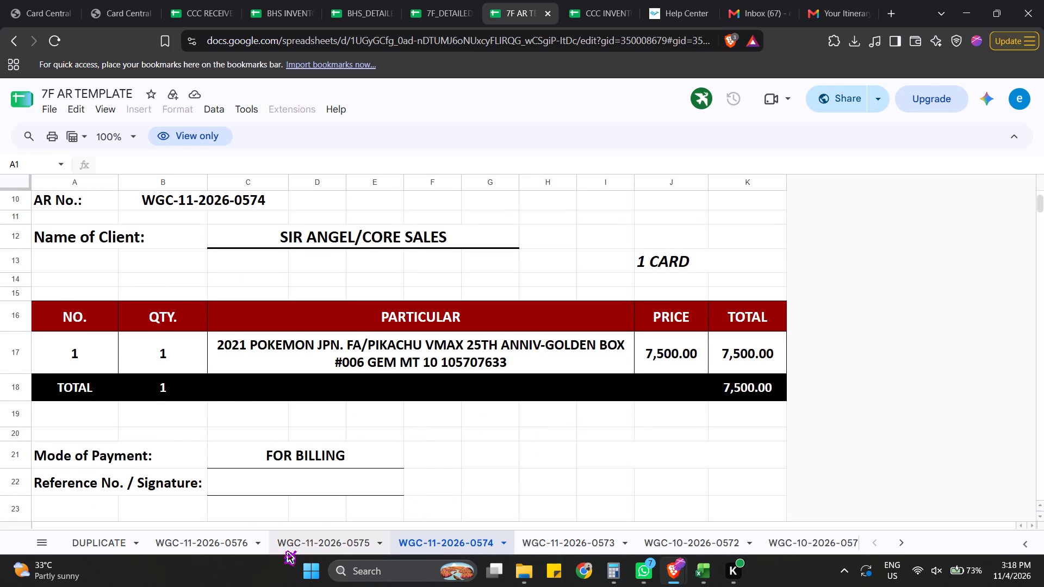
left_click(294, 537)
scroll(548, 457, "down", 9)
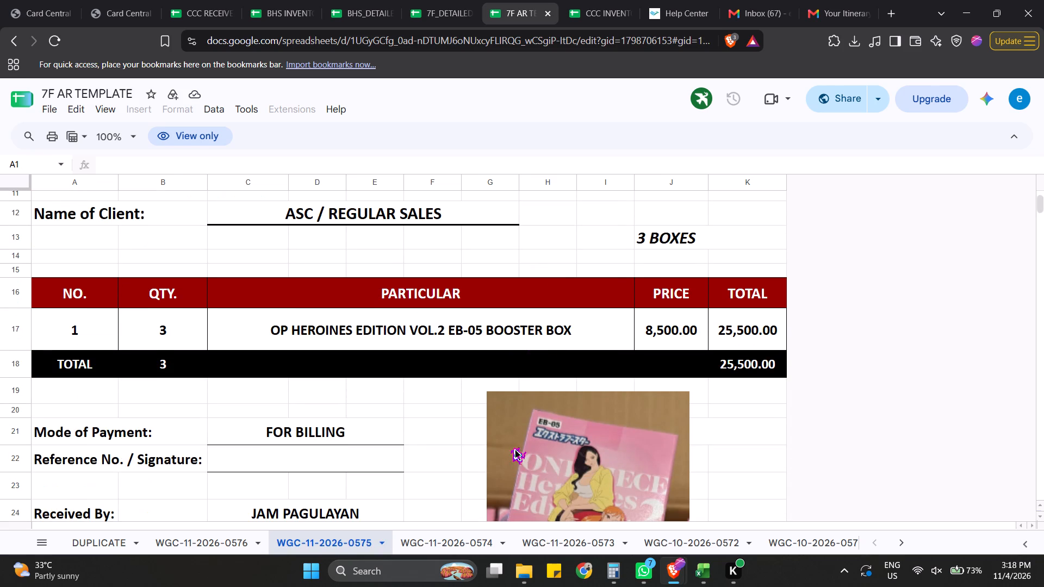
scroll(531, 441, "down", 3)
scroll(549, 459, "up", 1)
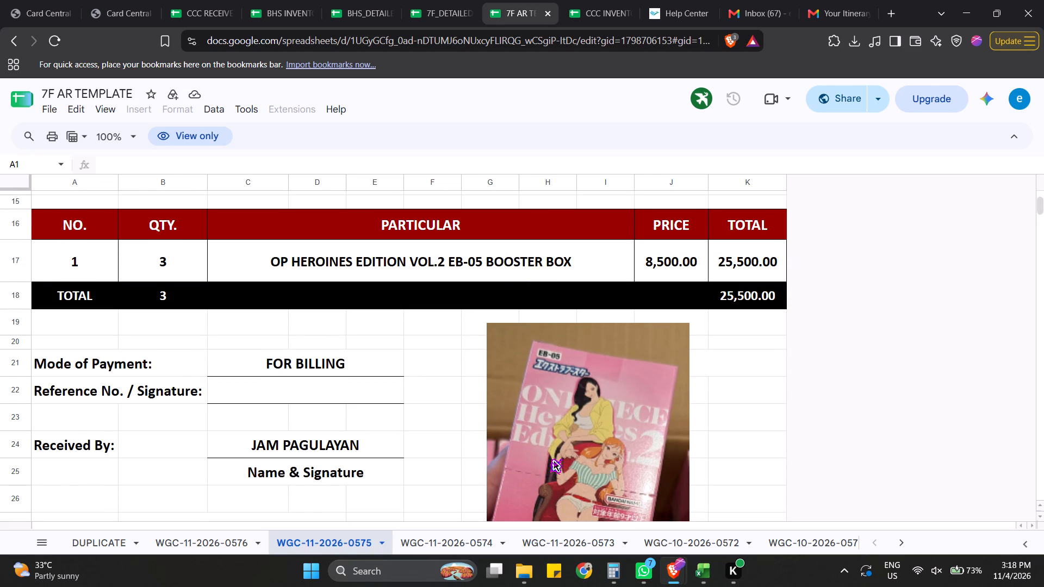
scroll(549, 458, "up", 9)
scroll(573, 448, "down", 10)
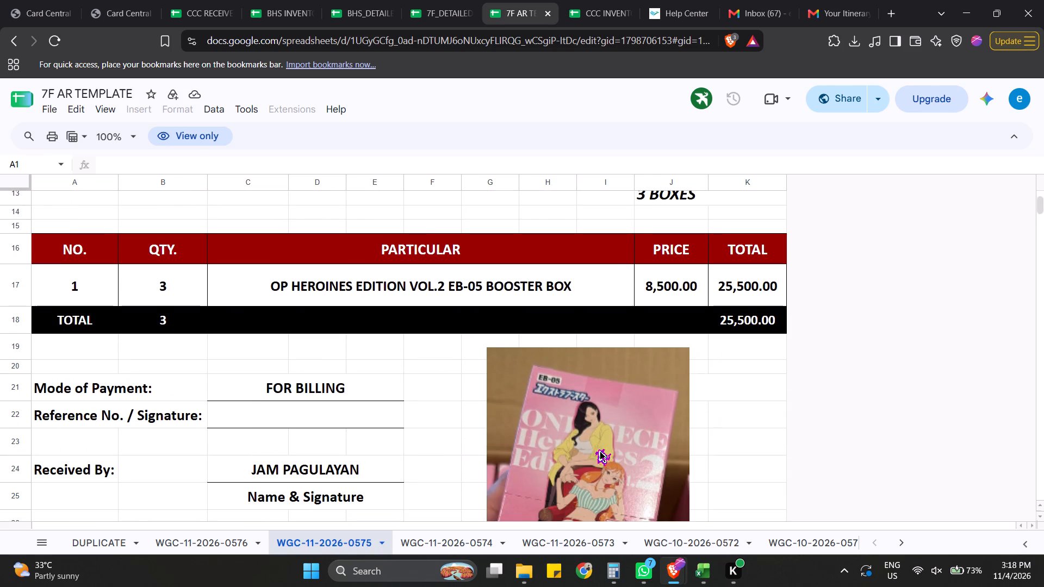
scroll(595, 455, "down", 4)
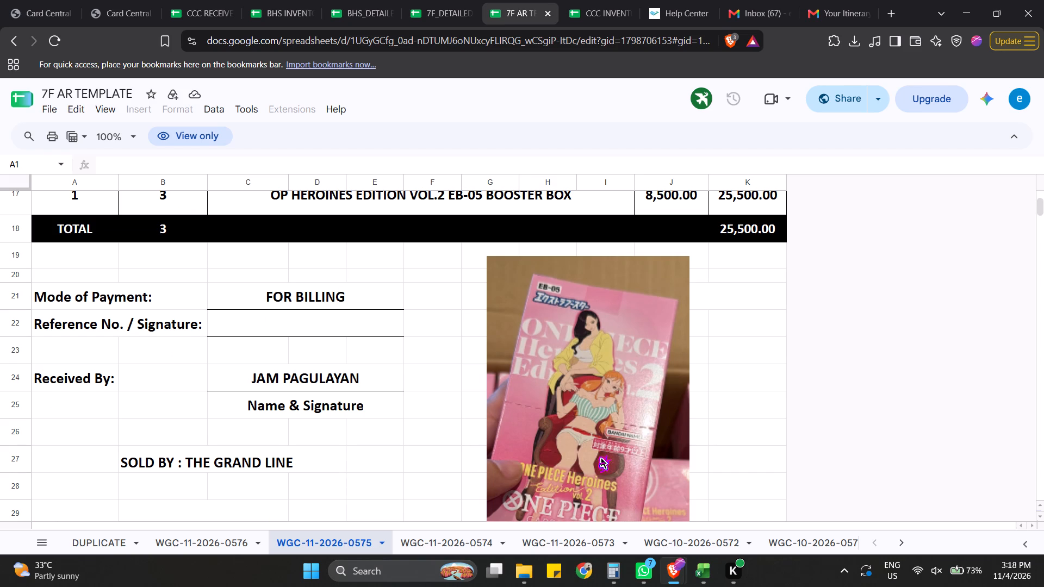
scroll(636, 430, "down", 2)
scroll(636, 428, "up", 1)
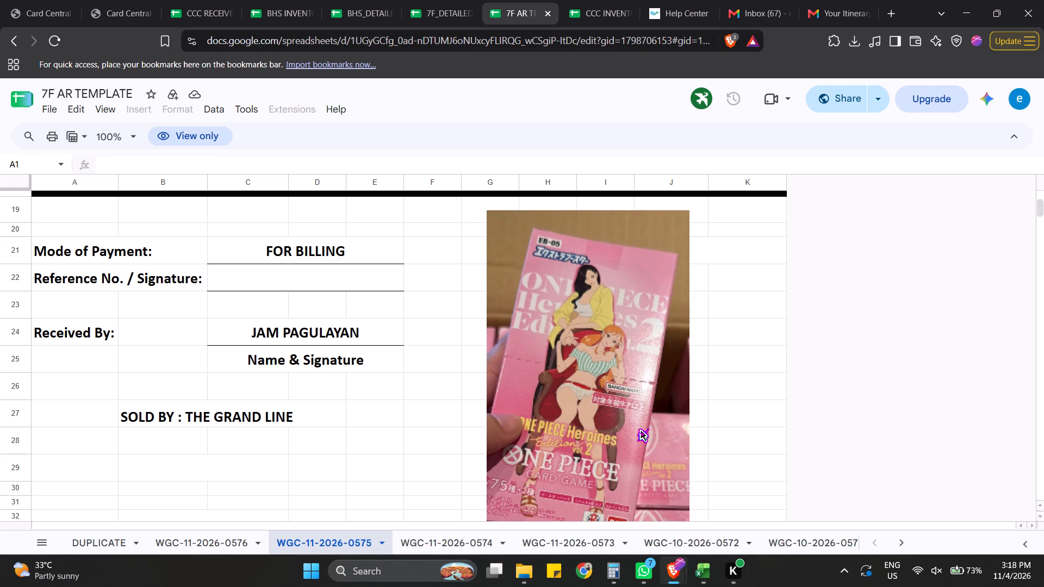
Enter the item 30TH CELEBRATION GRENINJA EX TIN CAN in row 3699 of the daily sales sheet.
left_click(437, 0)
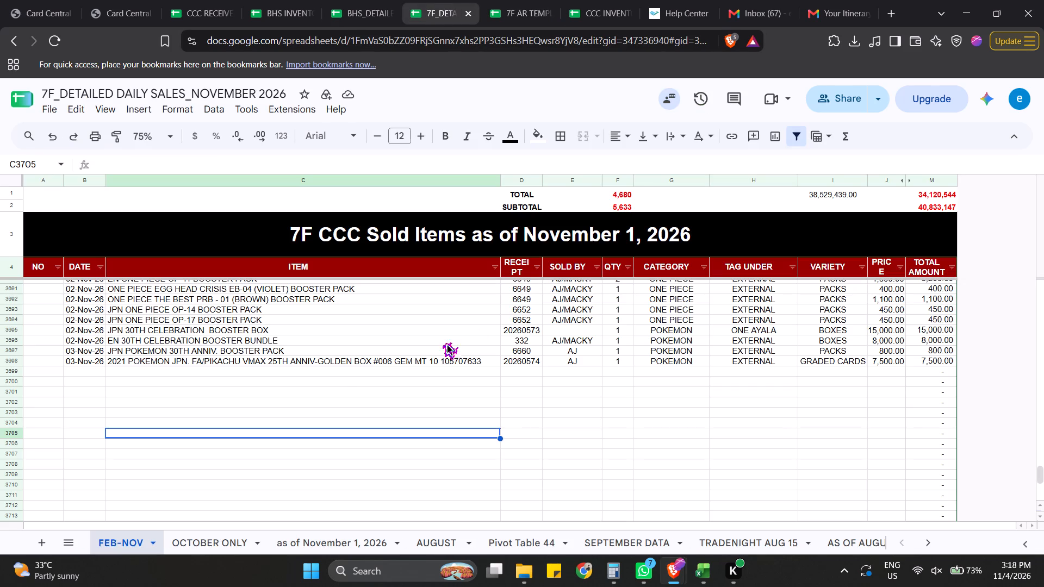
left_click(334, 374)
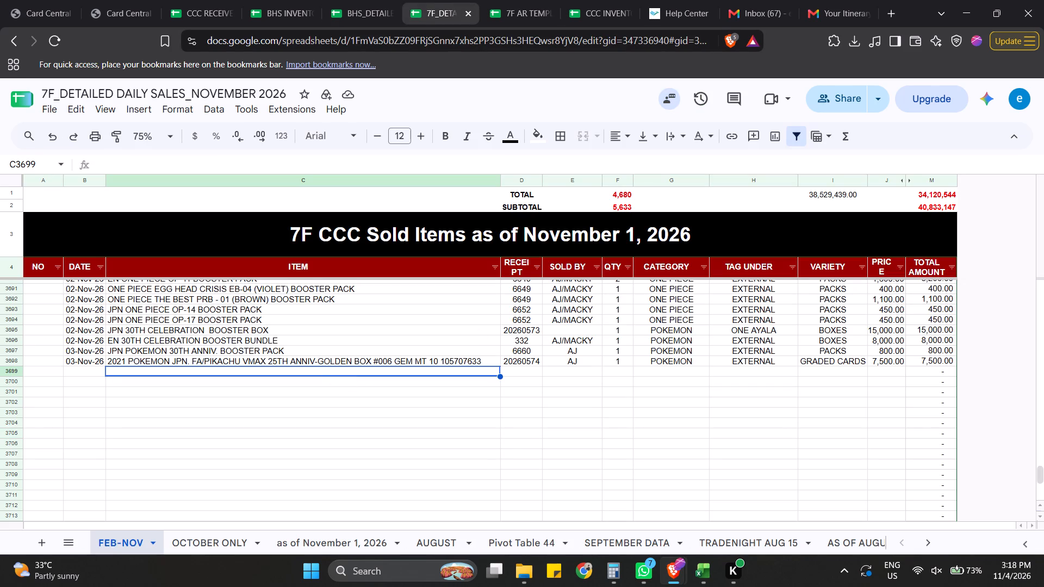
type("30TH CELEBRATION")
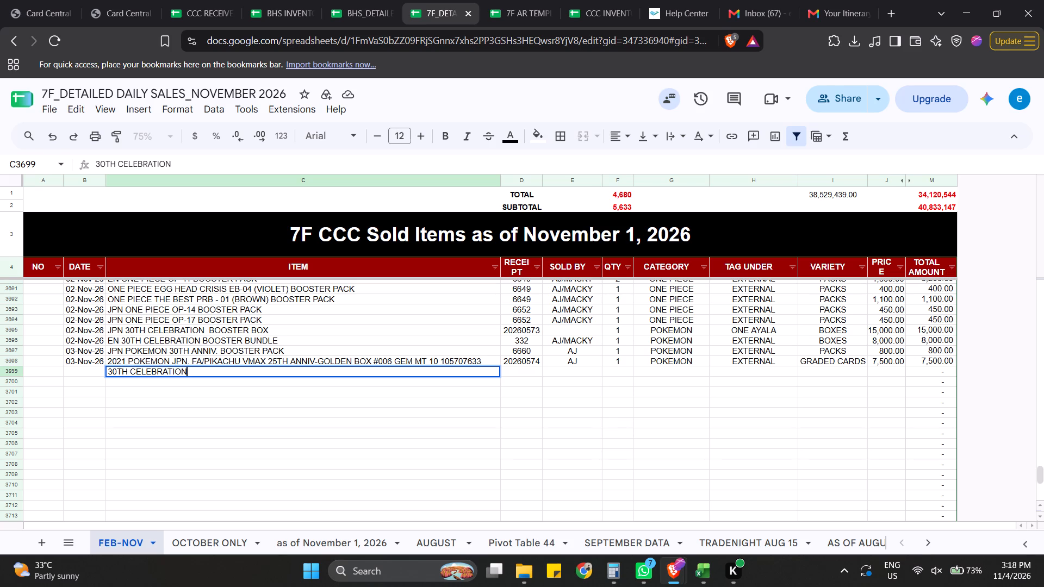
key("space")
type("GRENINKA")
key("BackSpace")
key("BackSpace")
type("JA EX TIN CAN")
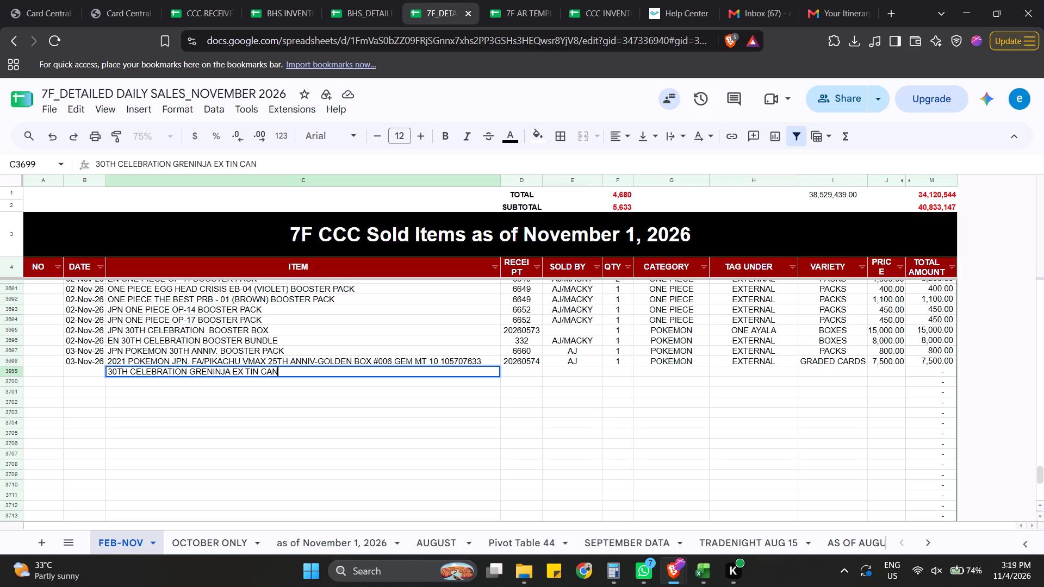
key("space")
key("BackSpace")
key("Tab")
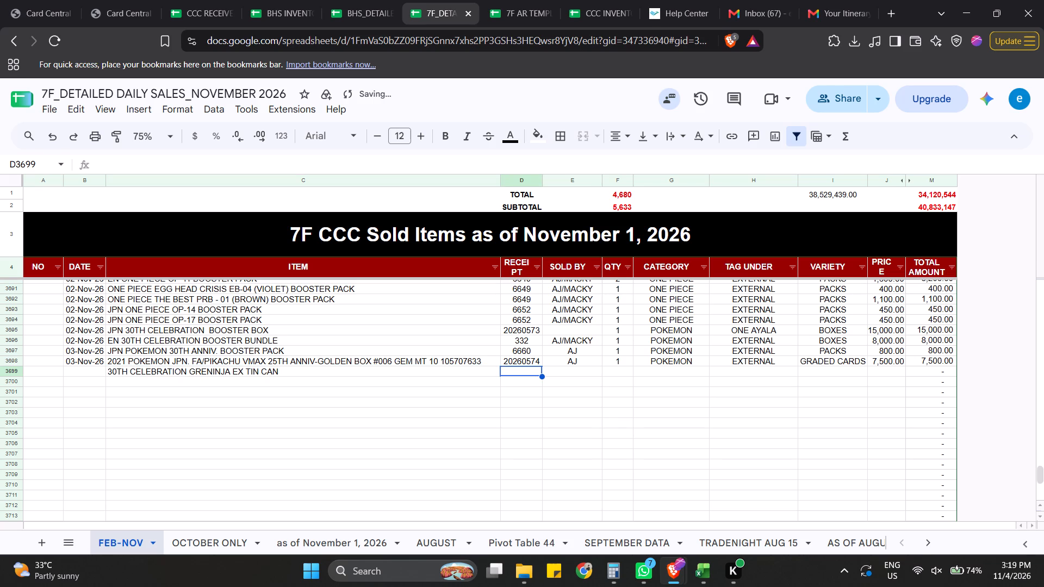
Fill in row 3699 with receipt number 333, AJ under SOLD BY and 1 under QTY.
type("333")
key("Tab")
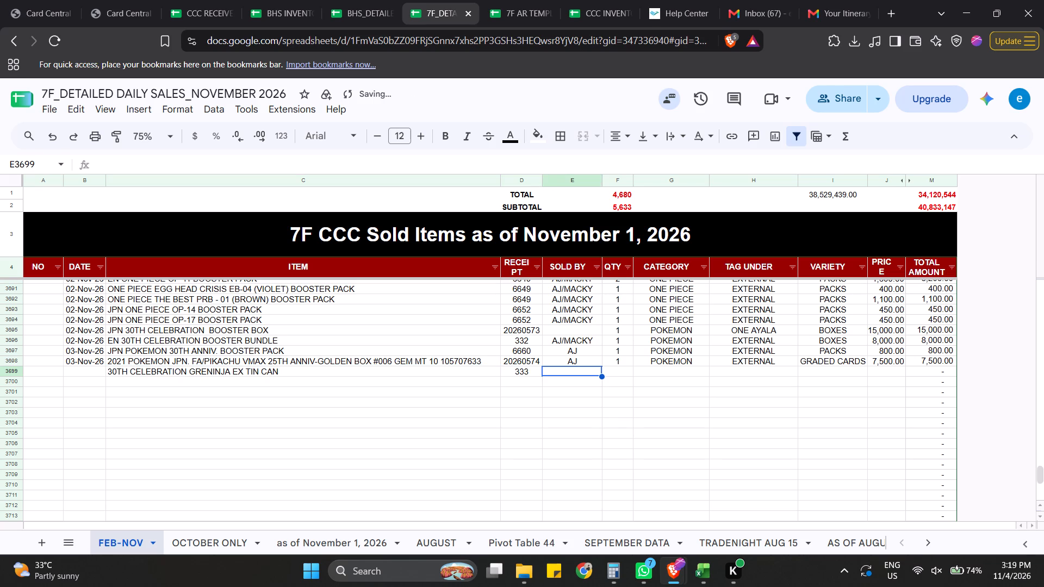
key("a")
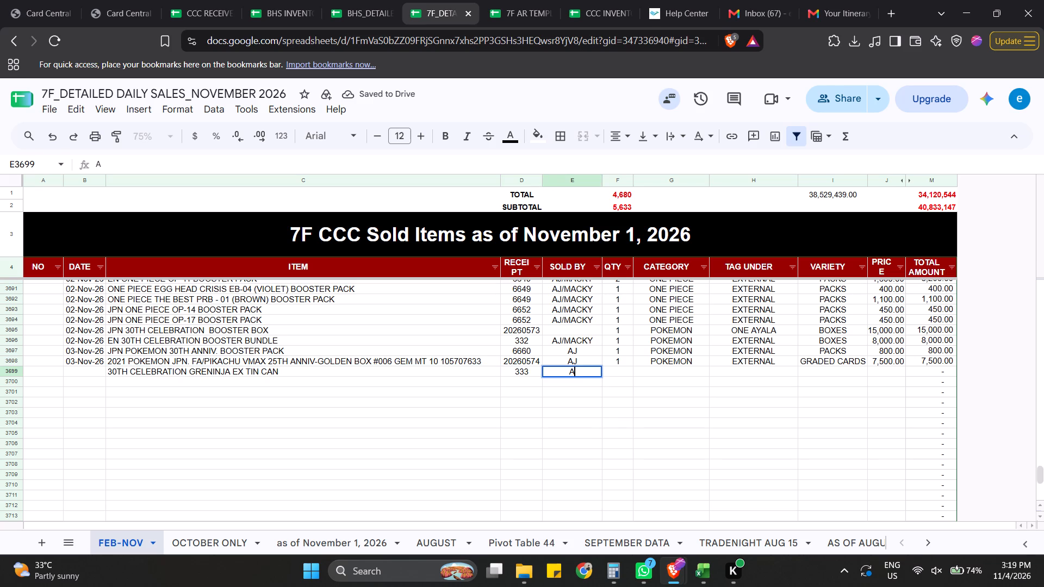
key("j")
key("Tab")
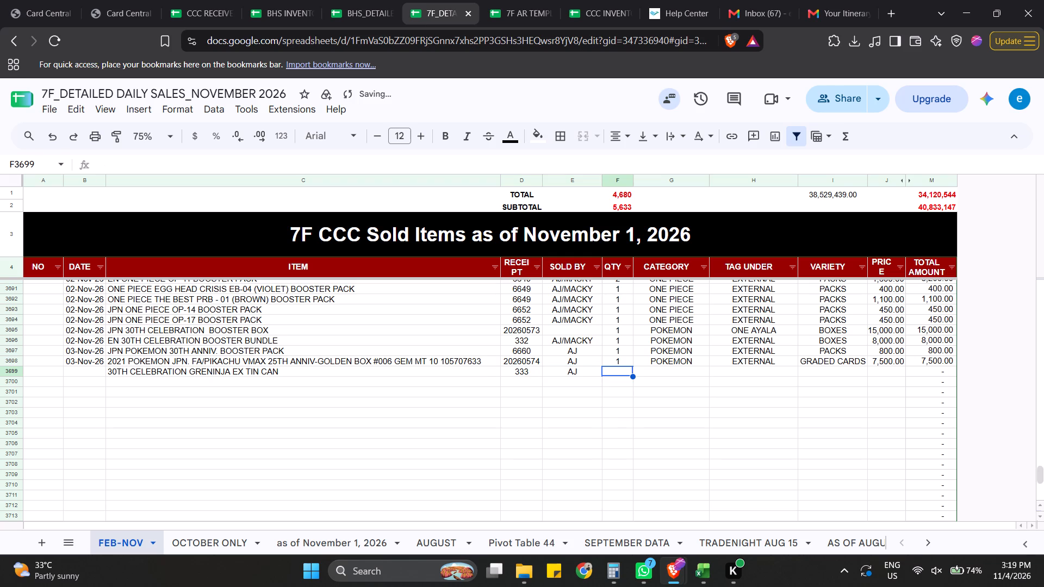
key("1")
key("Tab")
Classify the row 3699 sale as POKEMON, EXTERNAL and variety OTHERS, with a price of 4500.
key("p")
key("Tab")
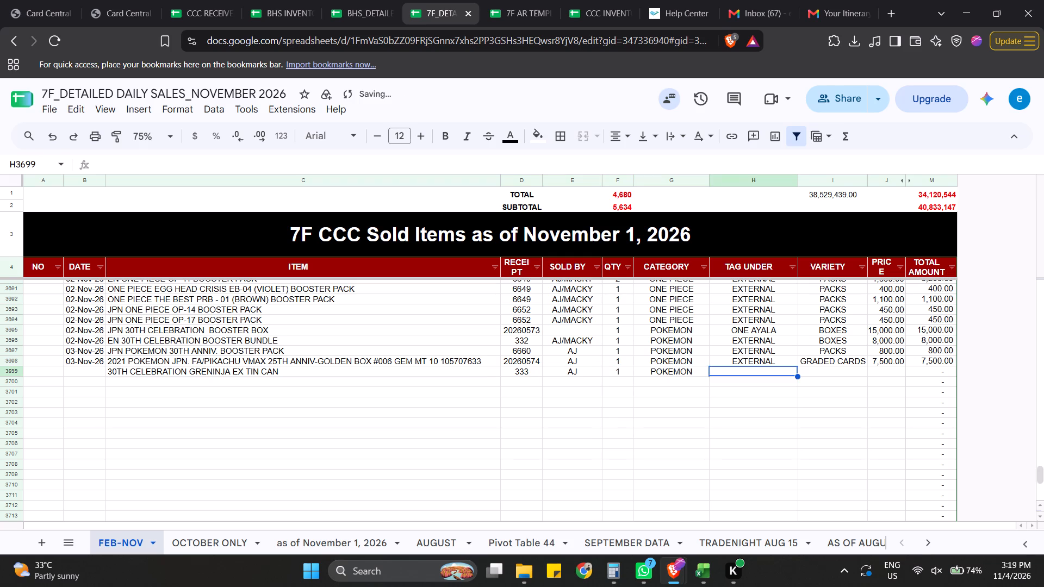
type("EX")
key("Tab")
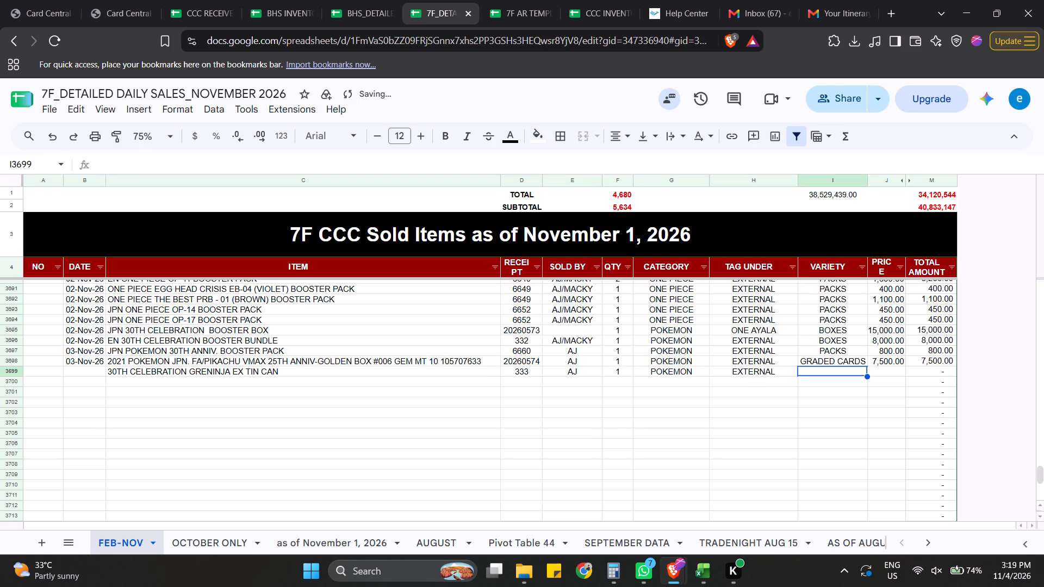
type("OTH")
key("Tab")
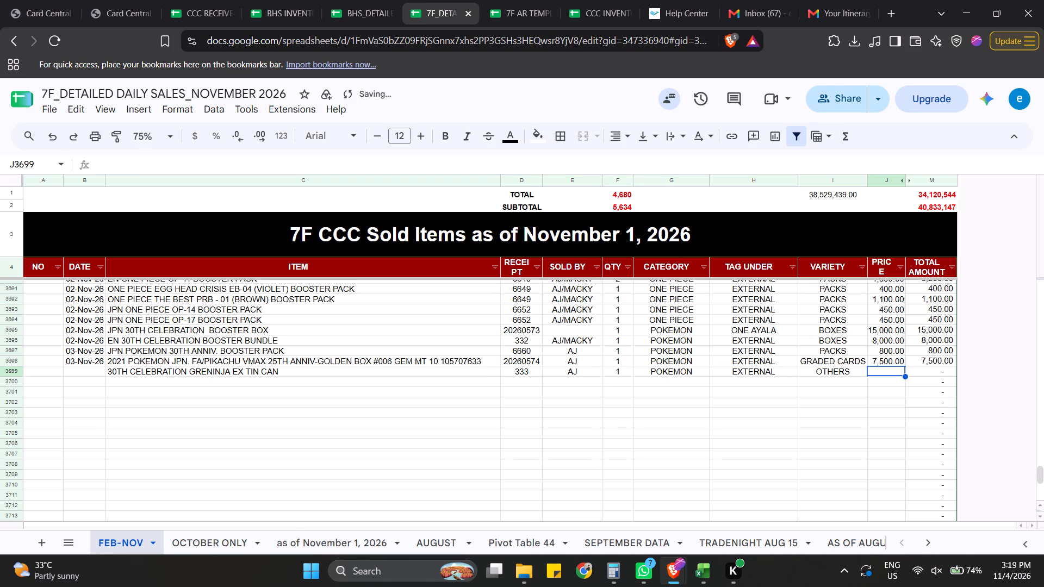
type("4500")
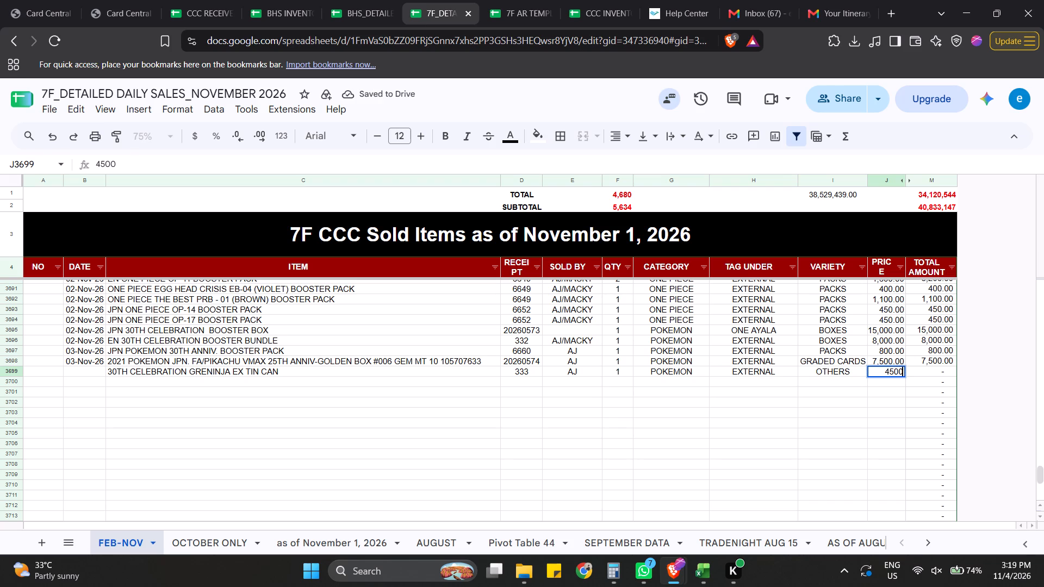
key("Return")
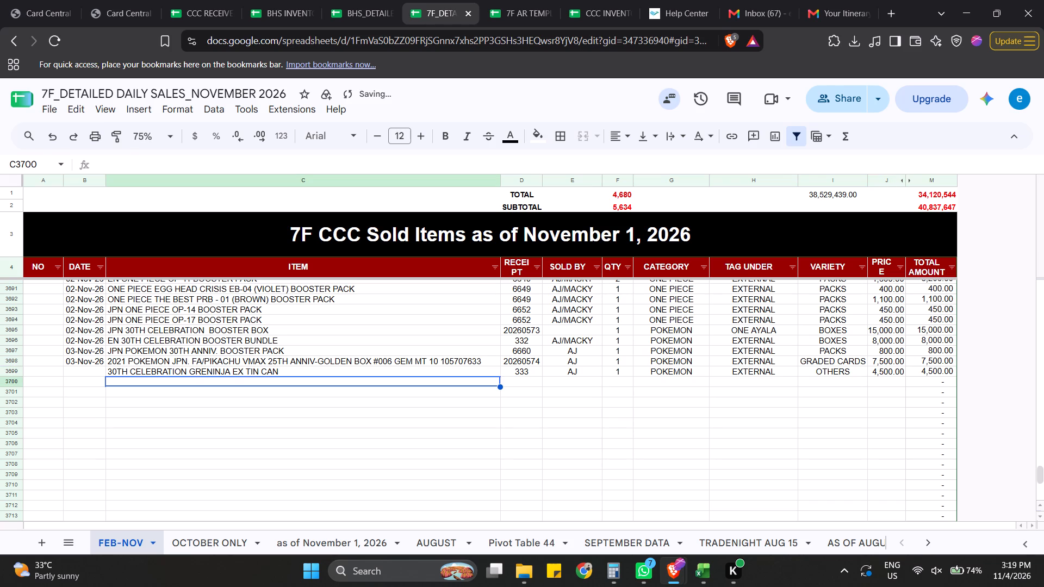